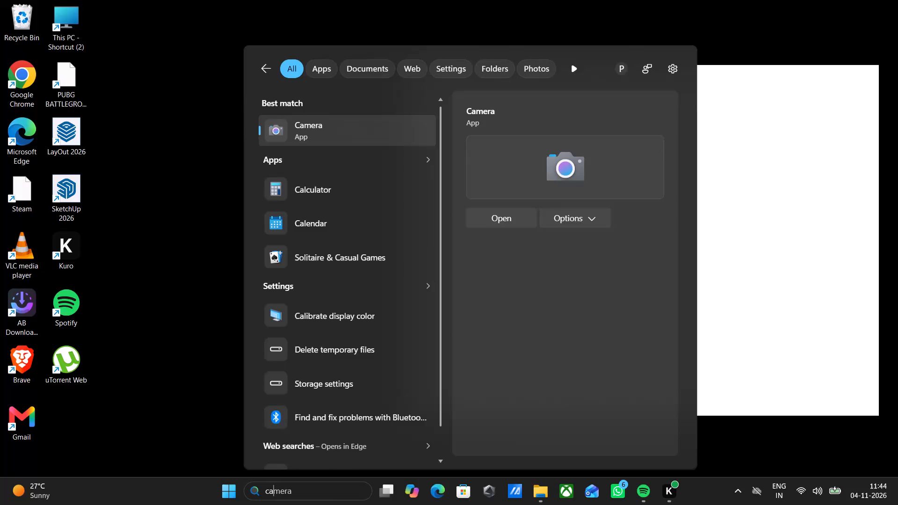
Search Windows for Canva, switch to its Microsoft Store page and start installing the app.
{"action": "key", "text": "n"}
{"action": "type", "text": "va"}
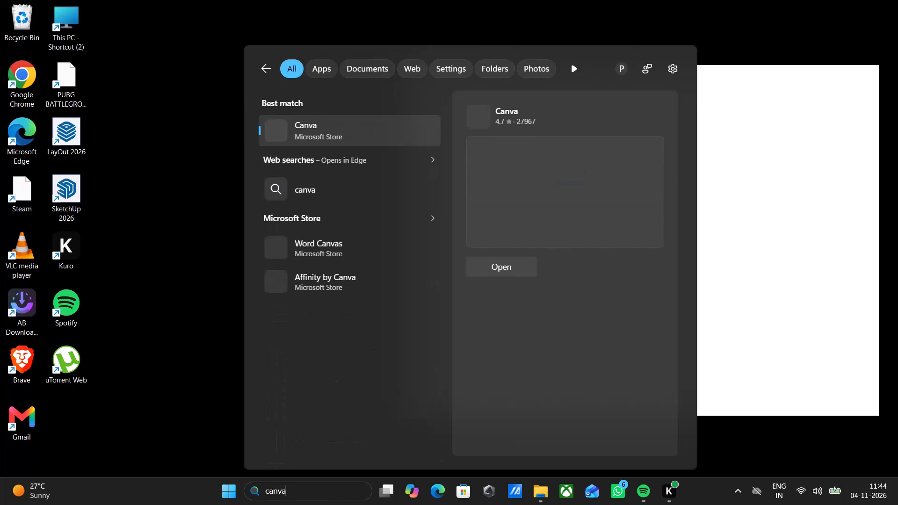
{"action": "key", "text": "backslash"}
{"action": "key", "text": "Return"}
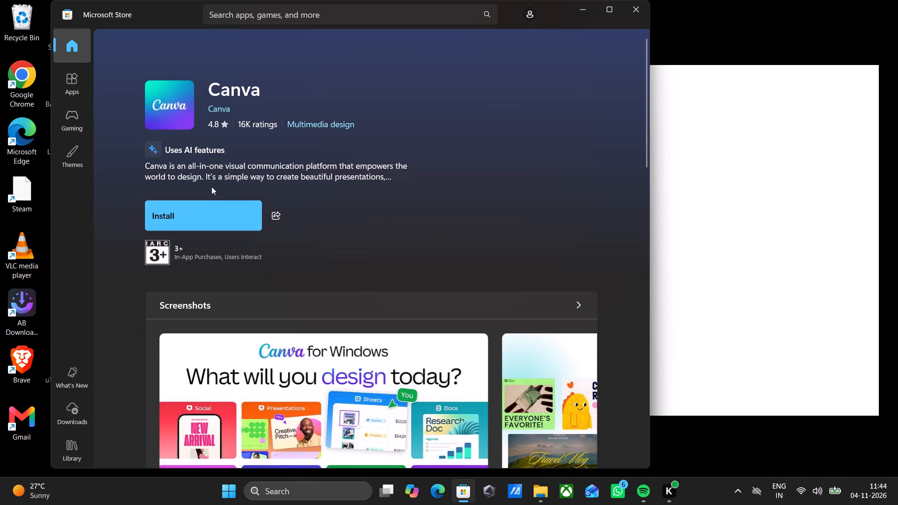
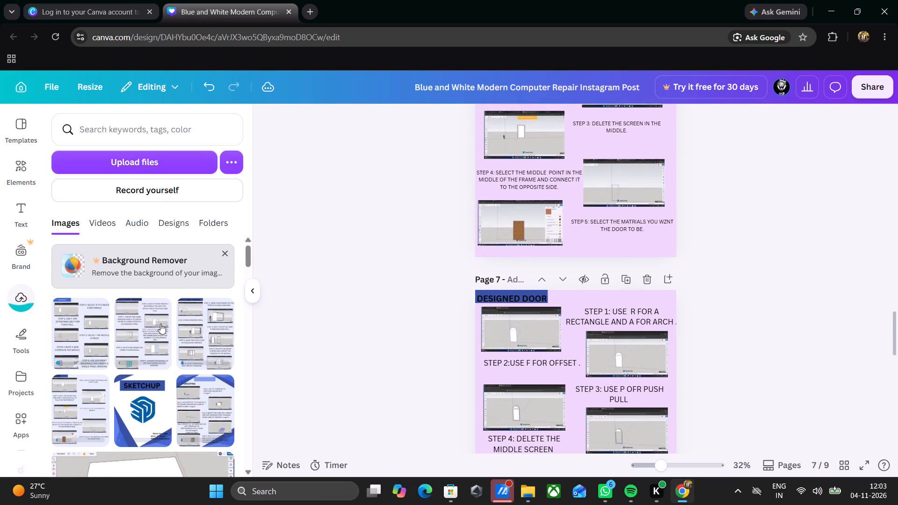
{"action": "scroll", "coordinate": [161, 323], "scroll_direction": "up", "scroll_amount": 1}
{"action": "scroll", "coordinate": [161, 323], "scroll_direction": "down", "scroll_amount": 11}
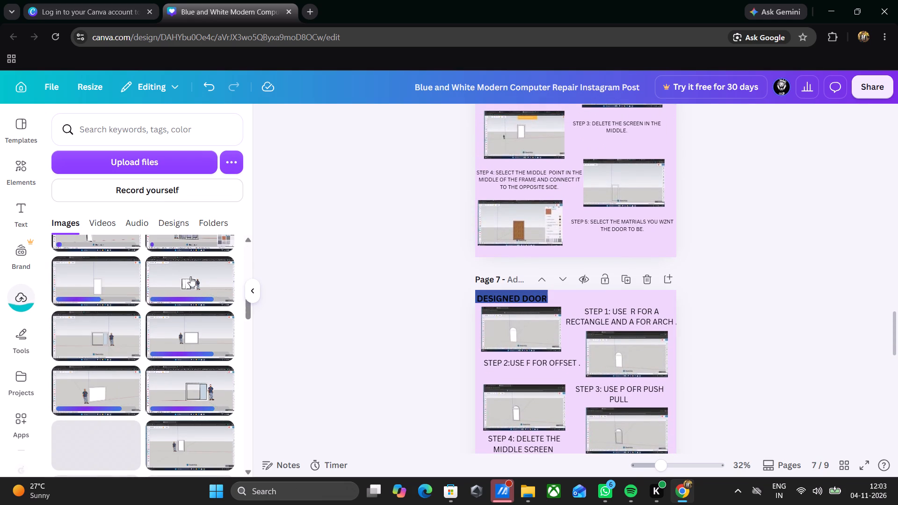
{"action": "scroll", "coordinate": [185, 281], "scroll_direction": "down", "scroll_amount": 9}
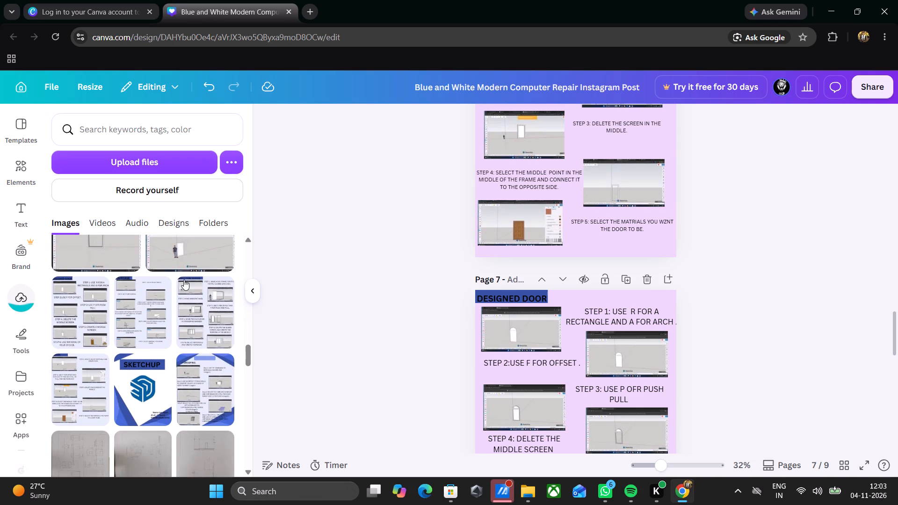
{"action": "scroll", "coordinate": [184, 280], "scroll_direction": "up", "scroll_amount": 3}
{"action": "scroll", "coordinate": [182, 282], "scroll_direction": "down", "scroll_amount": 1}
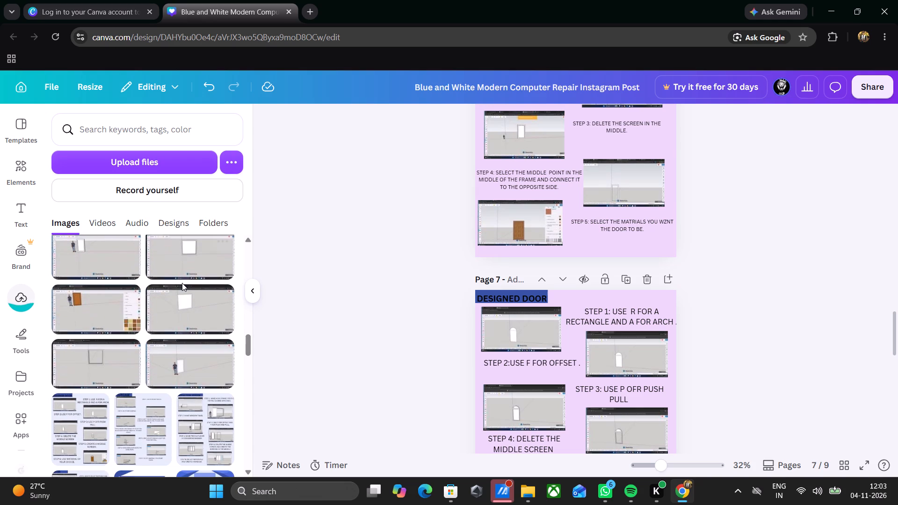
{"action": "scroll", "coordinate": [139, 291], "scroll_direction": "down", "scroll_amount": 3}
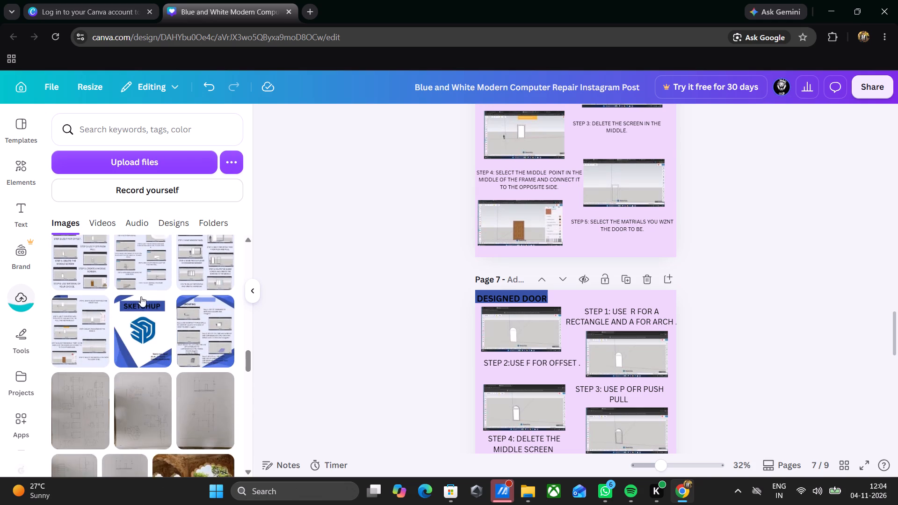
{"action": "scroll", "coordinate": [140, 291], "scroll_direction": "down", "scroll_amount": 2}
{"action": "scroll", "coordinate": [140, 291], "scroll_direction": "up", "scroll_amount": 5}
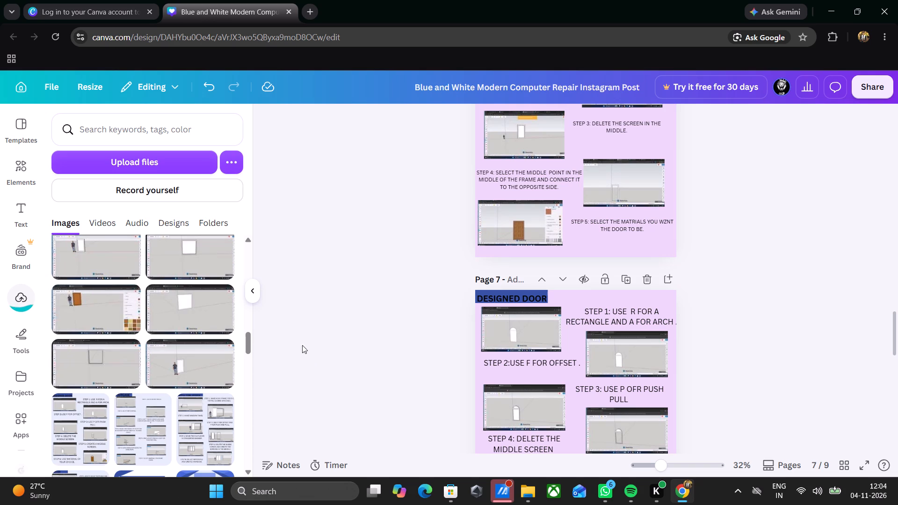
Insert the uploaded screenshot of the triple window with materials applied on page 5 and place it over the last screenshot.
{"action": "scroll", "coordinate": [360, 312], "scroll_direction": "up", "scroll_amount": 3}
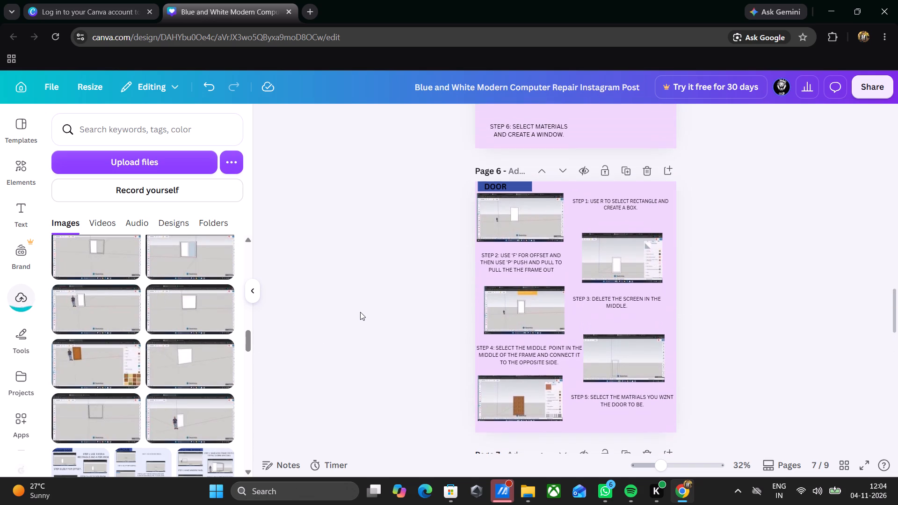
{"action": "scroll", "coordinate": [510, 285], "scroll_direction": "up", "scroll_amount": 1}
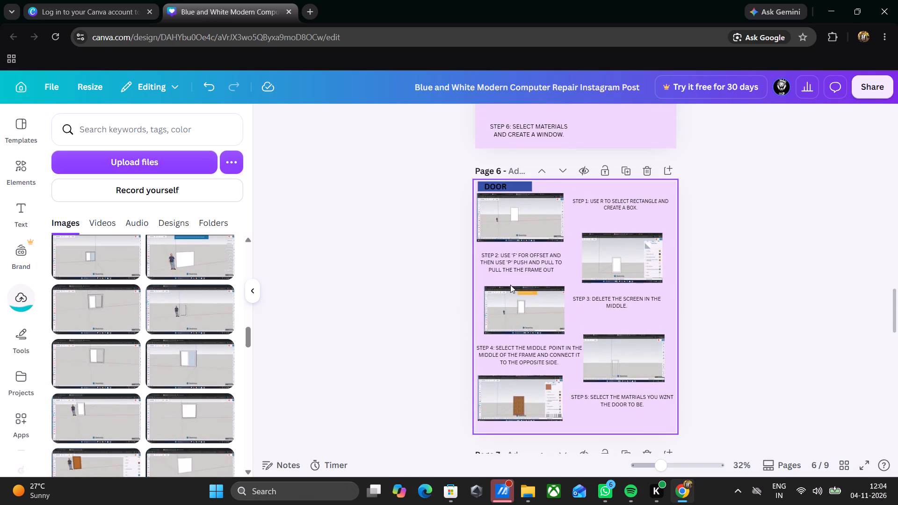
{"action": "scroll", "coordinate": [510, 285], "scroll_direction": "up", "scroll_amount": 1}
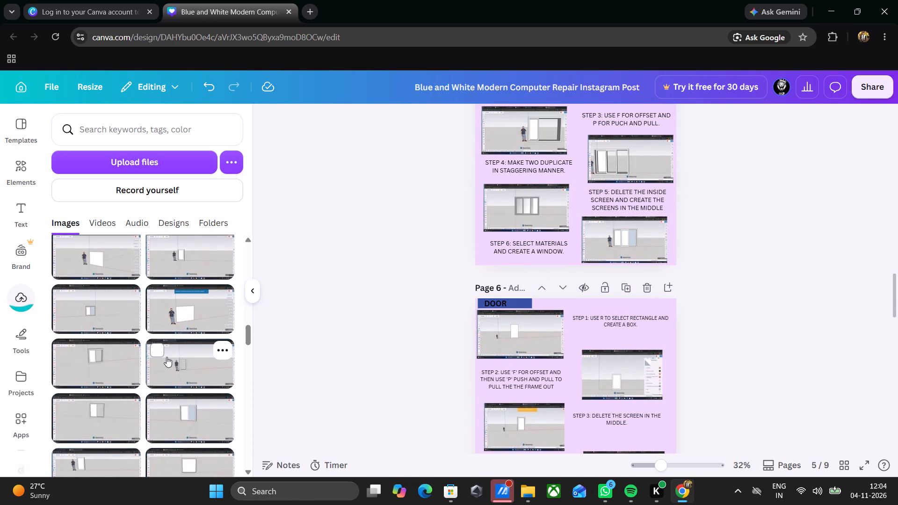
{"action": "scroll", "coordinate": [167, 356], "scroll_direction": "up", "scroll_amount": 2}
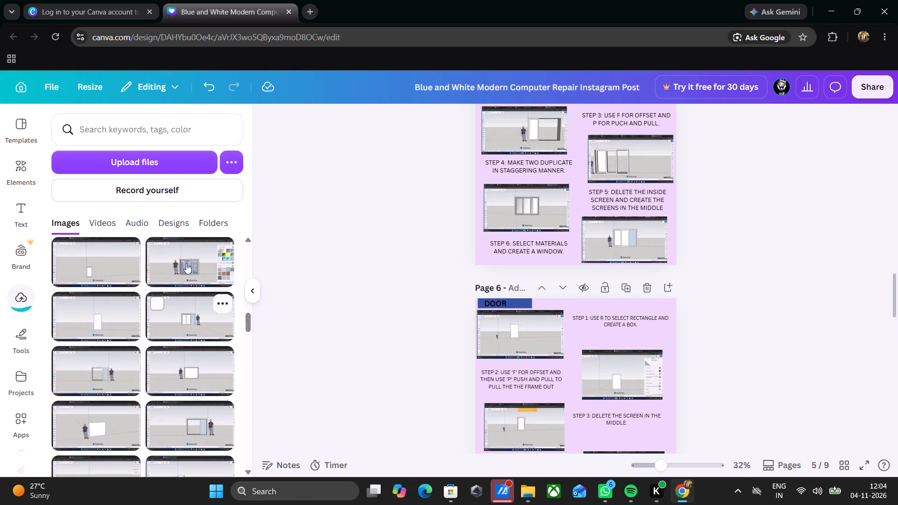
{"action": "left_click", "coordinate": [179, 252]}
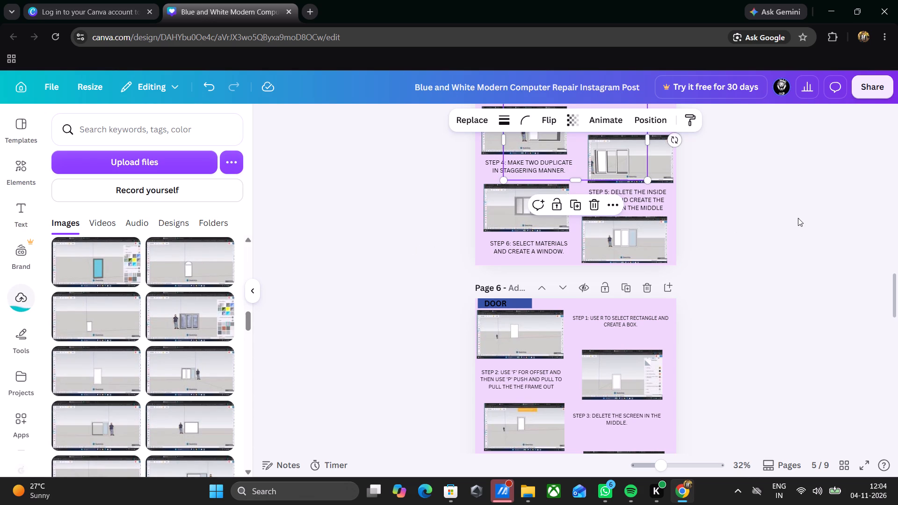
{"action": "left_click_drag", "start_coordinate": [567, 148], "coordinate": [676, 241]}
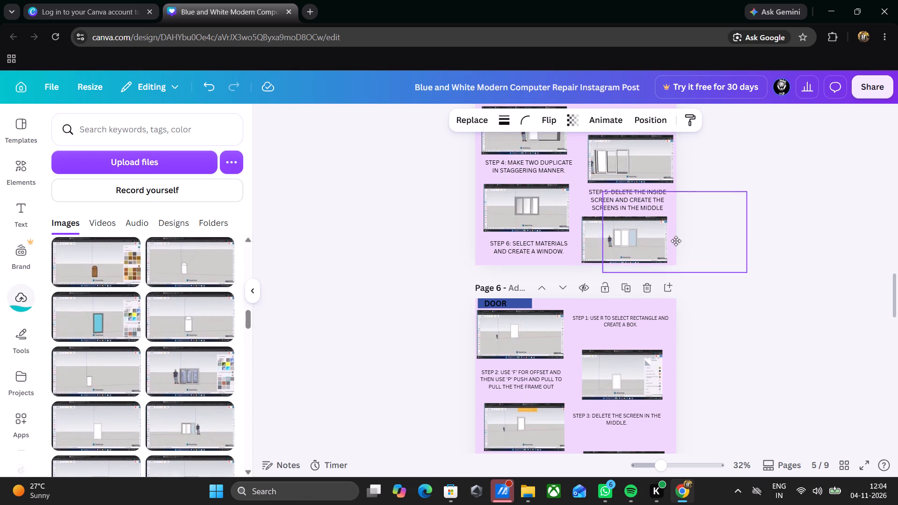
{"action": "left_click_drag", "start_coordinate": [676, 241], "coordinate": [622, 232]}
Open the inserted image's position settings and examine the layer order of page 5.
{"action": "left_click", "coordinate": [644, 118]}
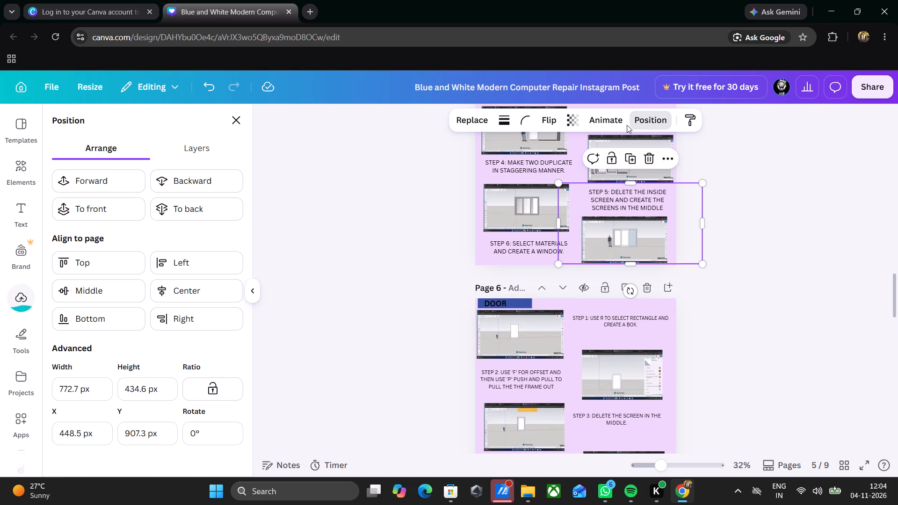
{"action": "left_click", "coordinate": [214, 144]}
{"action": "scroll", "coordinate": [153, 238], "scroll_direction": "down", "scroll_amount": 5}
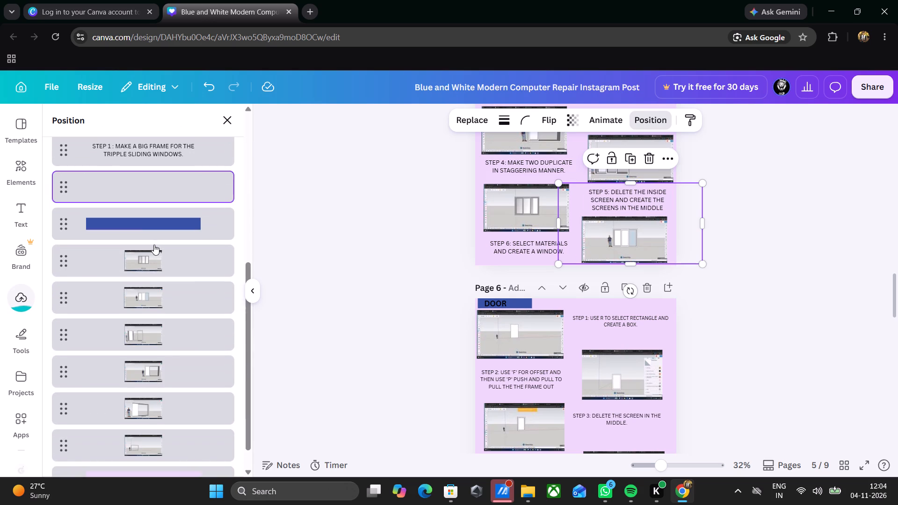
{"action": "scroll", "coordinate": [154, 245], "scroll_direction": "down", "scroll_amount": 7}
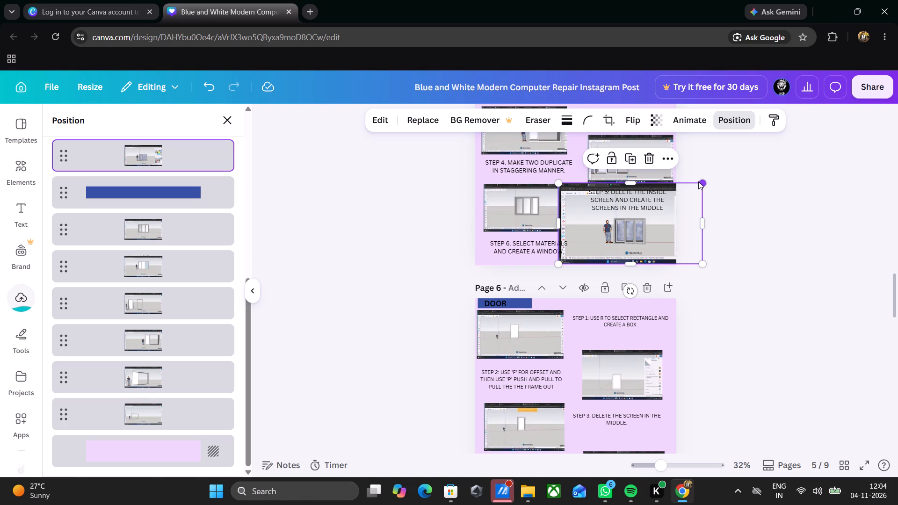
Shrink the inserted window screenshot to about 452 by 254 px and align it exactly over the last screenshot on page 5.
{"action": "left_click_drag", "start_coordinate": [702, 181], "coordinate": [629, 229]}
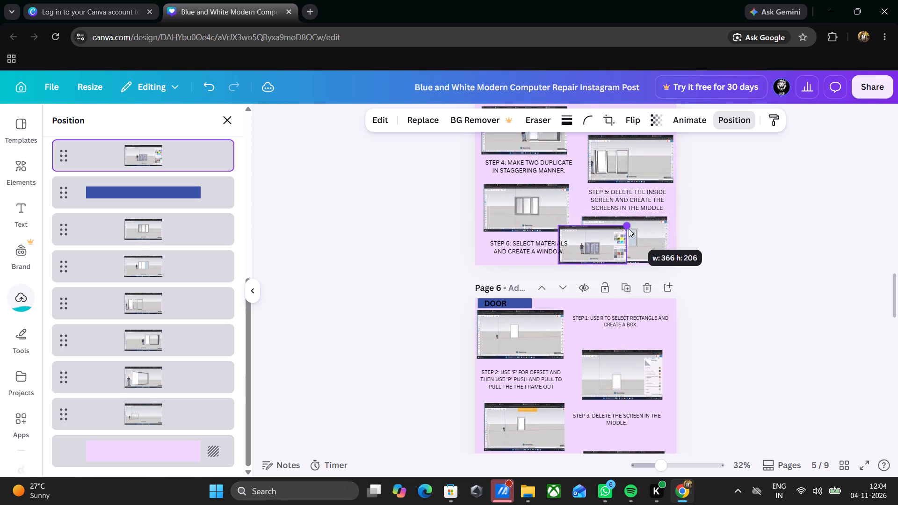
{"action": "left_click_drag", "start_coordinate": [629, 229], "coordinate": [647, 225]}
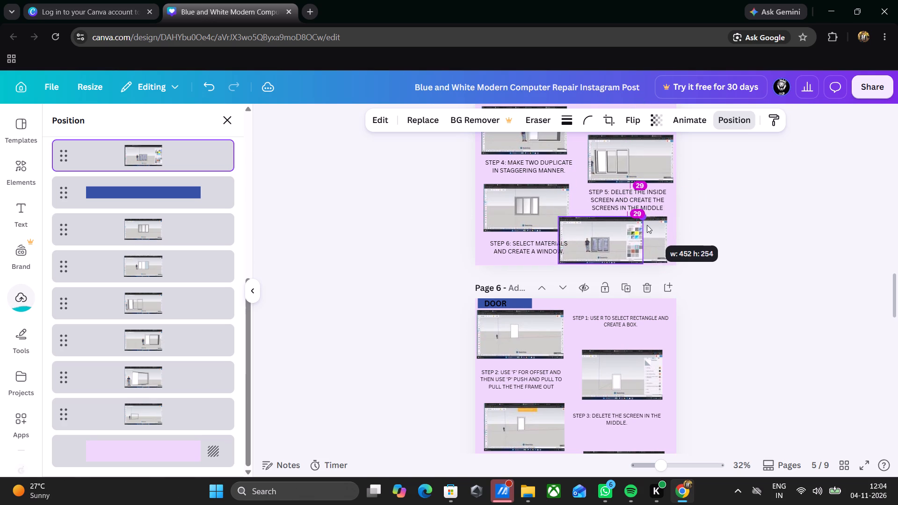
{"action": "left_click_drag", "start_coordinate": [647, 225], "coordinate": [647, 224]}
{"action": "left_click_drag", "start_coordinate": [592, 236], "coordinate": [608, 238]}
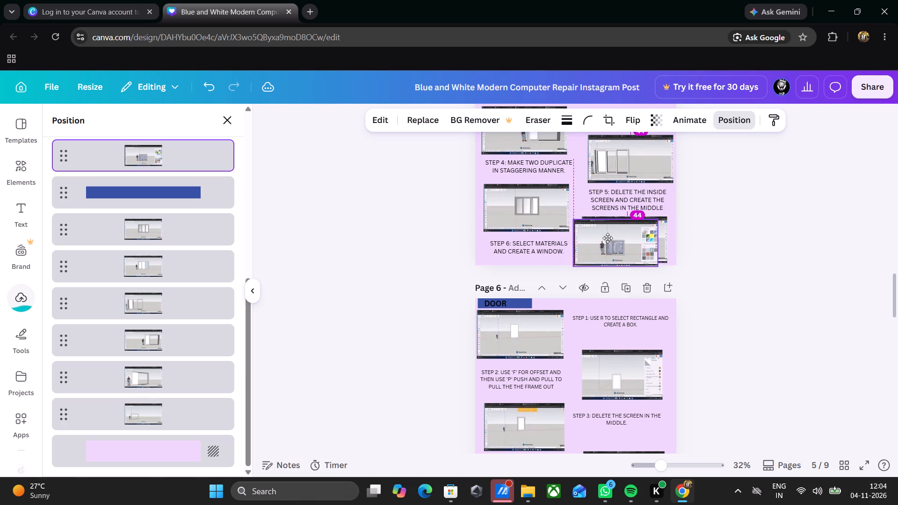
{"action": "left_click_drag", "start_coordinate": [608, 238], "coordinate": [616, 236]}
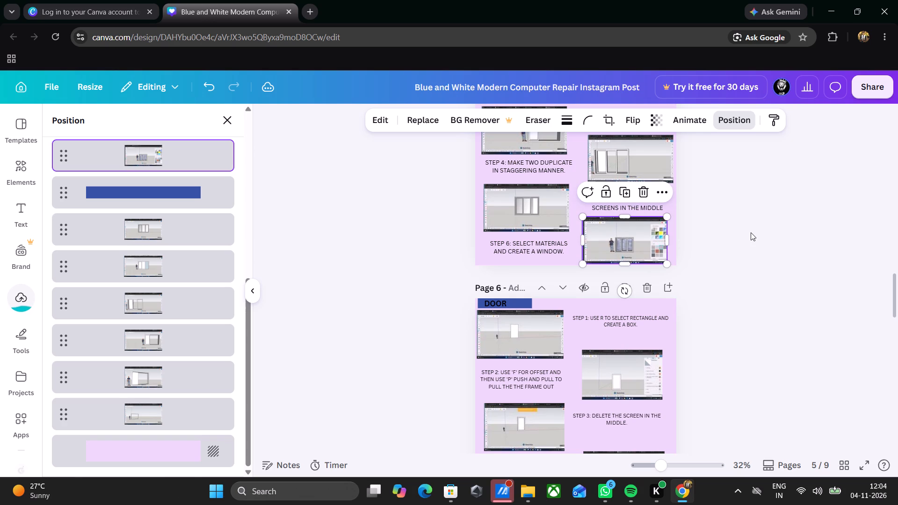
{"action": "left_click", "coordinate": [752, 232]}
{"action": "scroll", "coordinate": [739, 231], "scroll_direction": "up", "scroll_amount": 1}
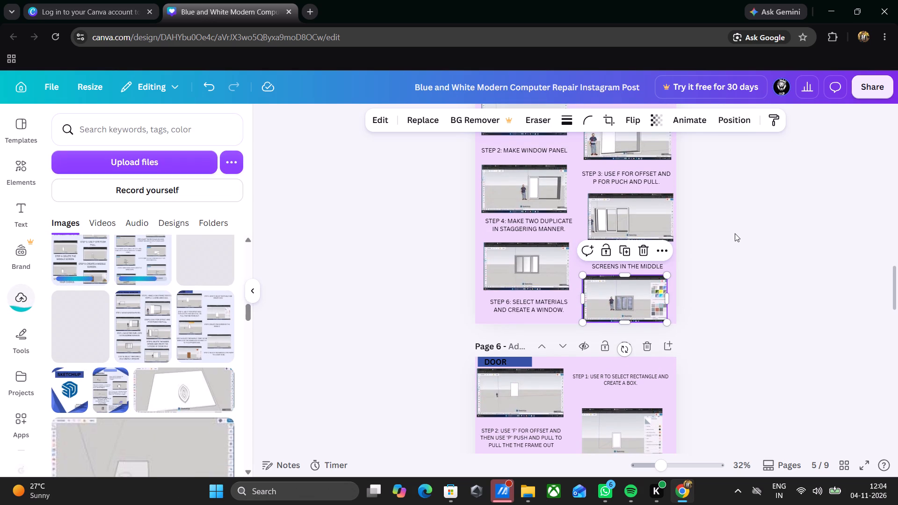
{"action": "scroll", "coordinate": [734, 233], "scroll_direction": "down", "scroll_amount": 1}
{"action": "scroll", "coordinate": [733, 232], "scroll_direction": "up", "scroll_amount": 2}
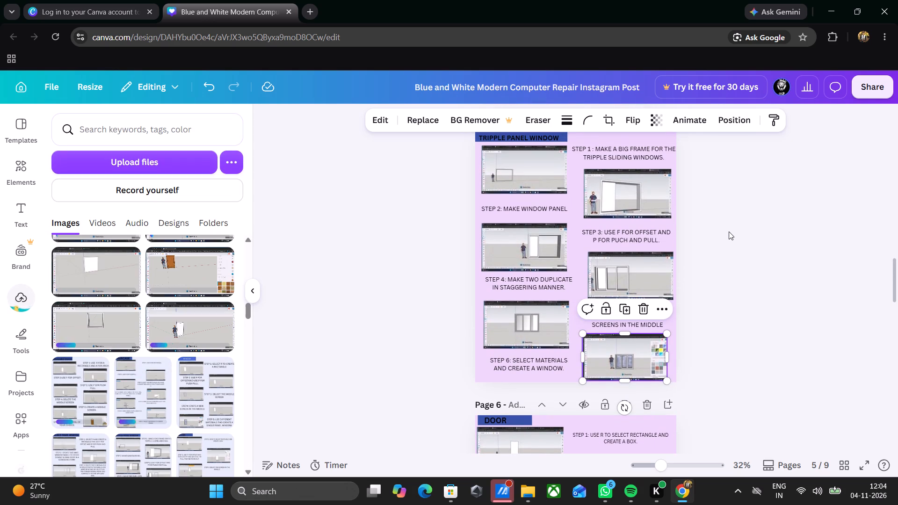
{"action": "double_click", "coordinate": [735, 233]}
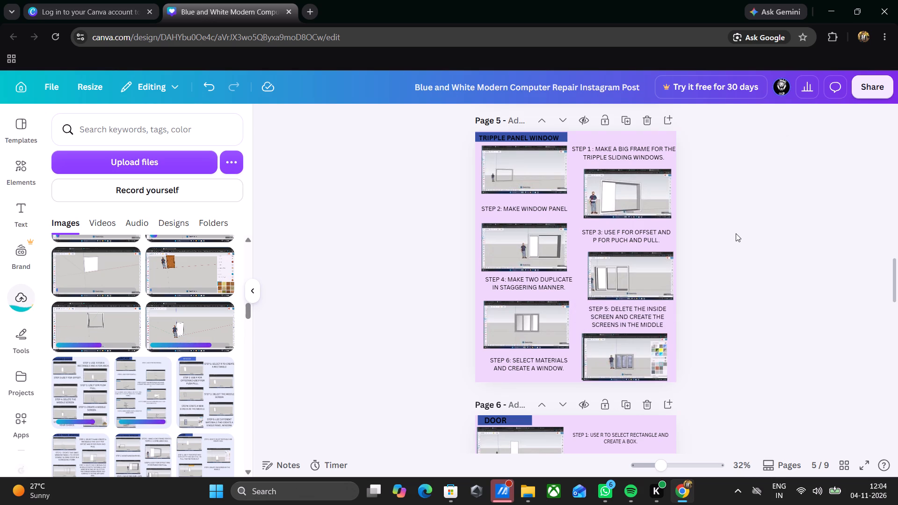
Examine the TRIPPLE PANEL WINDOW and DOUBLE PANEL WINDOW pages and browse the uploaded images back to the start of the list.
{"action": "scroll", "coordinate": [735, 239], "scroll_direction": "up", "scroll_amount": 1}
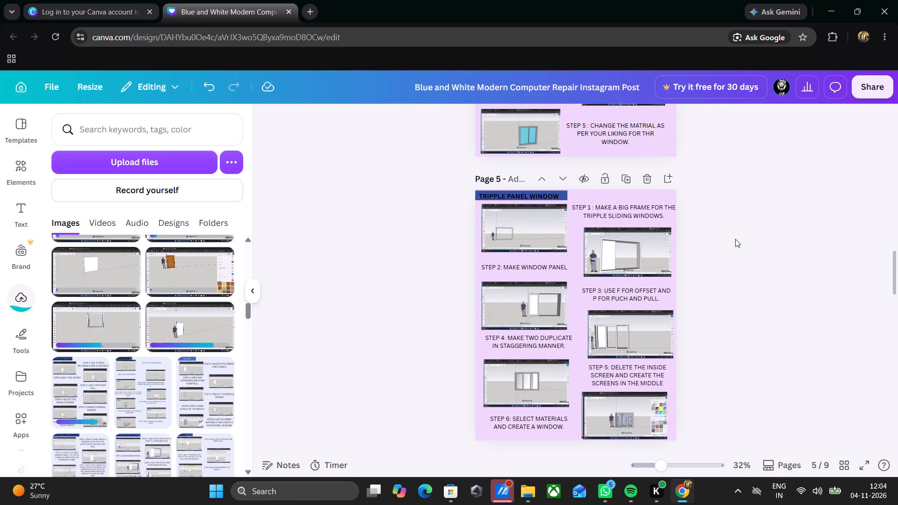
{"action": "scroll", "coordinate": [735, 239], "scroll_direction": "up", "scroll_amount": 2}
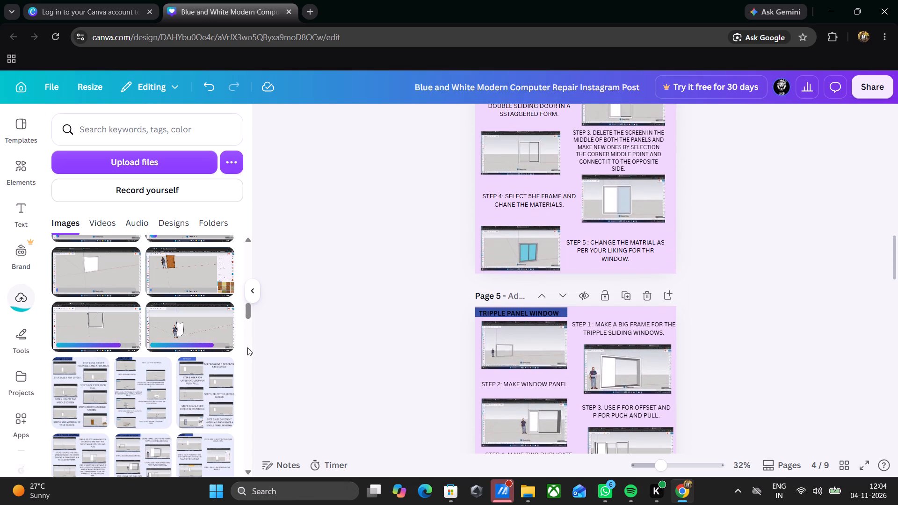
{"action": "scroll", "coordinate": [152, 374], "scroll_direction": "down", "scroll_amount": 3}
{"action": "scroll", "coordinate": [153, 368], "scroll_direction": "up", "scroll_amount": 7}
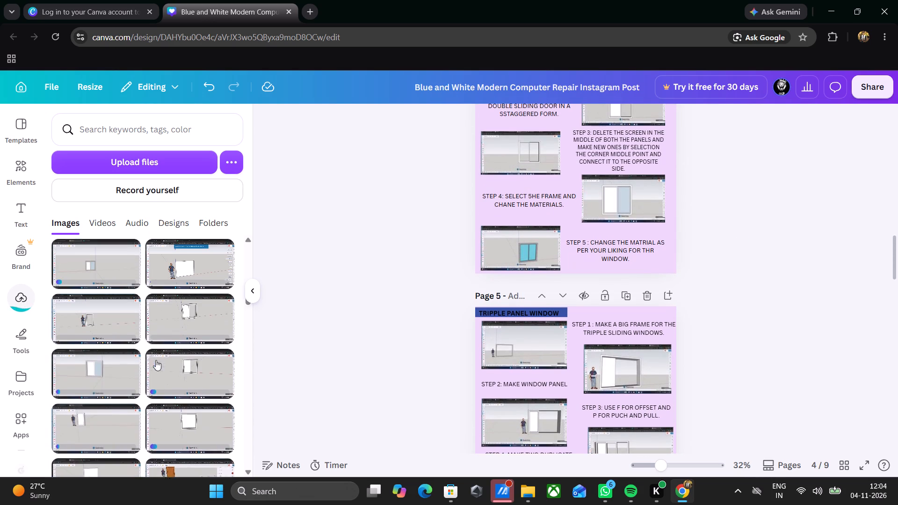
{"action": "scroll", "coordinate": [156, 360], "scroll_direction": "up", "scroll_amount": 4}
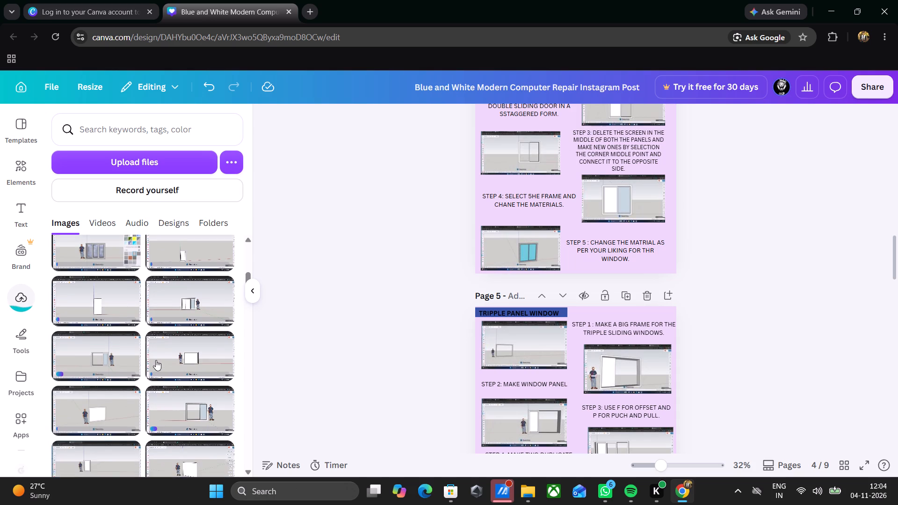
{"action": "scroll", "coordinate": [156, 360], "scroll_direction": "up", "scroll_amount": 4}
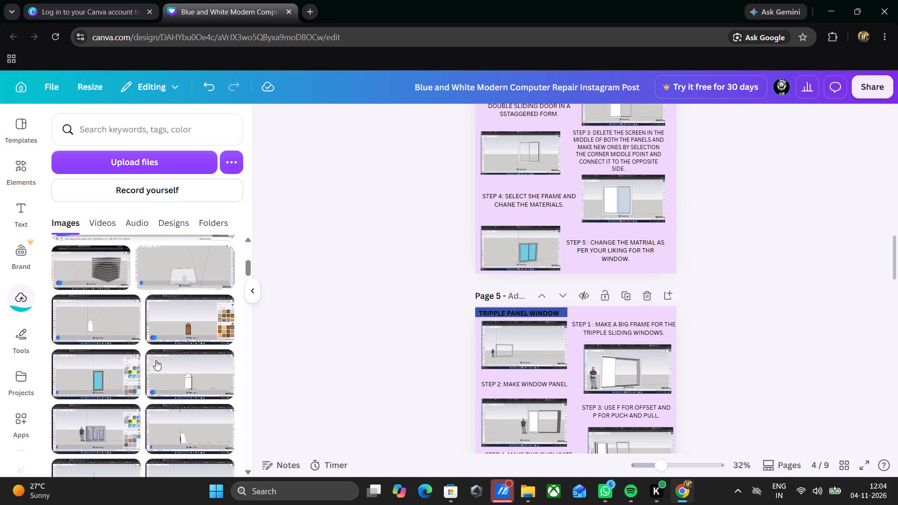
{"action": "scroll", "coordinate": [156, 360], "scroll_direction": "up", "scroll_amount": 2}
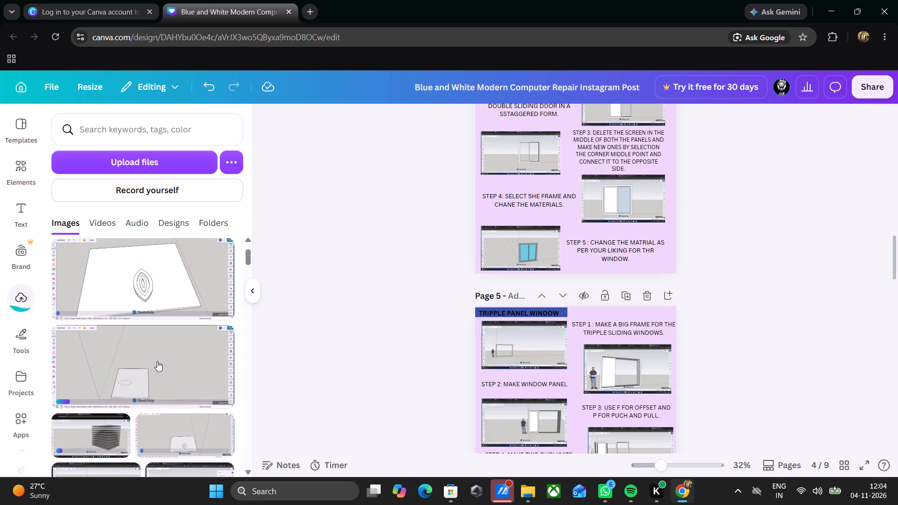
{"action": "scroll", "coordinate": [159, 361], "scroll_direction": "up", "scroll_amount": 3}
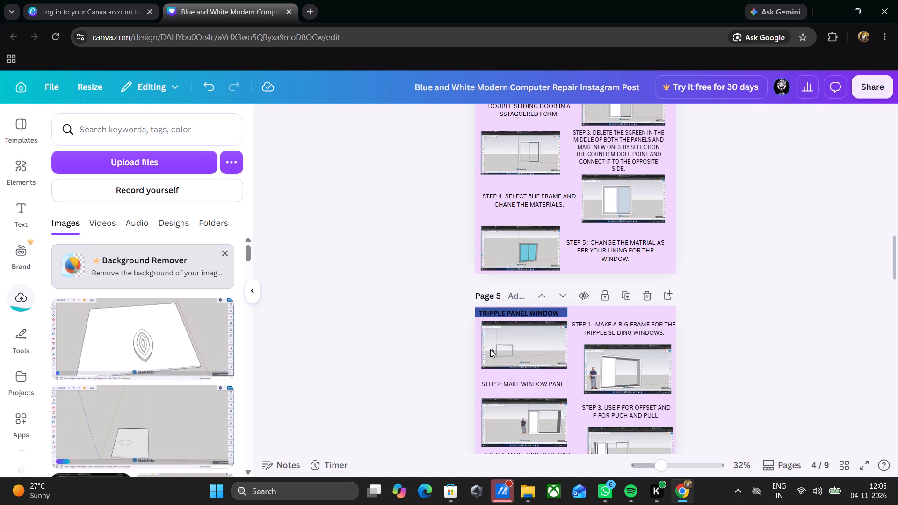
{"action": "scroll", "coordinate": [778, 322], "scroll_direction": "up", "scroll_amount": 3}
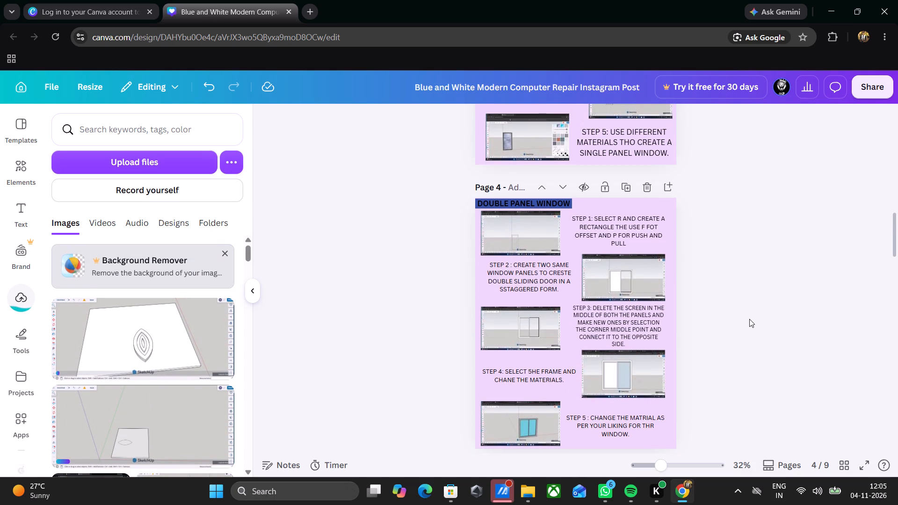
Examine the WINDOW, DOUBLE PANEL WINDOW and TRIPPLE PANEL WINDOW pages, checking each step's screenshot against its text.
{"action": "scroll", "coordinate": [747, 320], "scroll_direction": "down", "scroll_amount": 6}
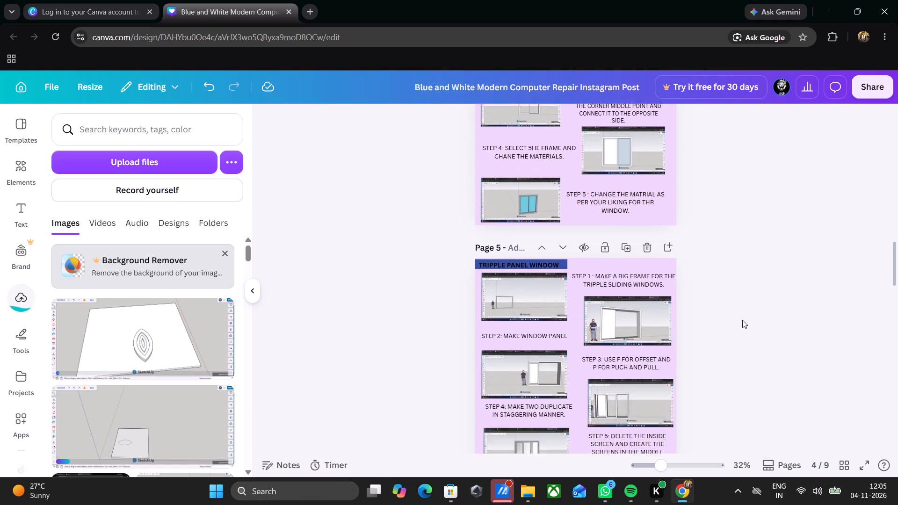
{"action": "scroll", "coordinate": [742, 320], "scroll_direction": "down", "scroll_amount": 1}
{"action": "scroll", "coordinate": [738, 320], "scroll_direction": "up", "scroll_amount": 10}
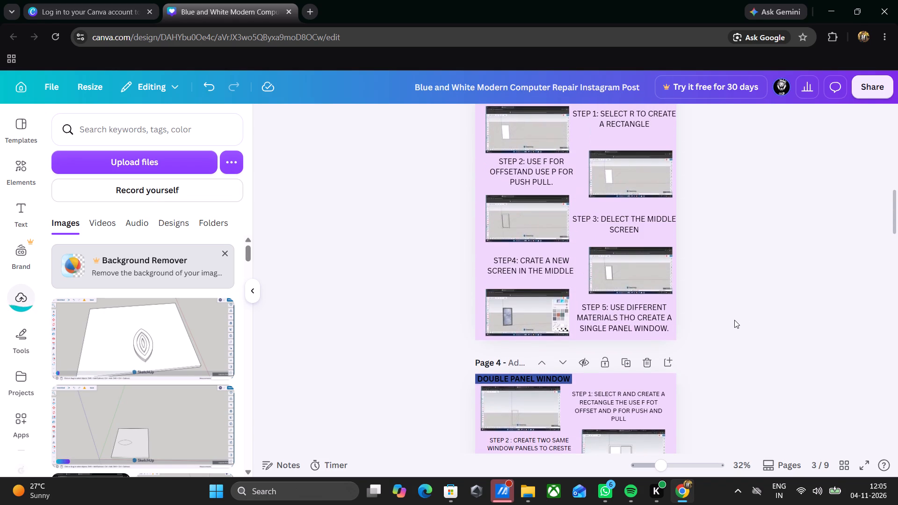
{"action": "scroll", "coordinate": [734, 320], "scroll_direction": "up", "scroll_amount": 2}
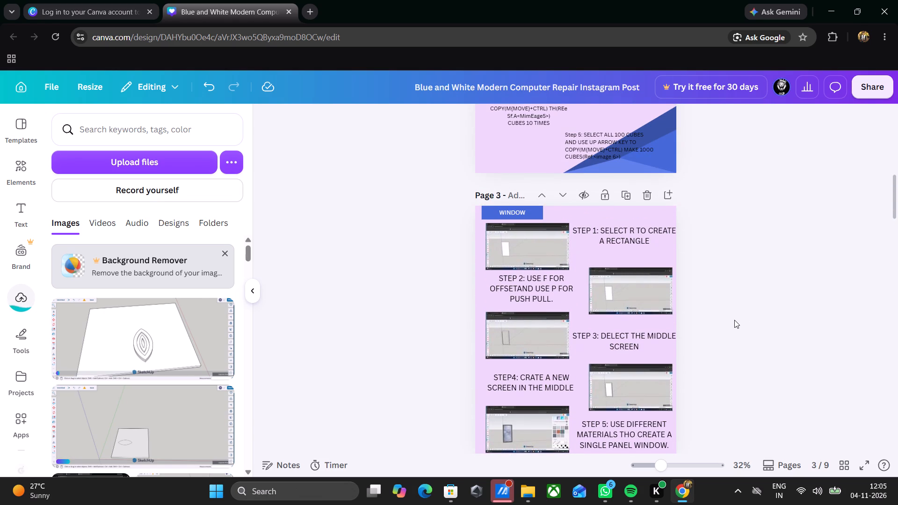
{"action": "scroll", "coordinate": [734, 320], "scroll_direction": "down", "scroll_amount": 3}
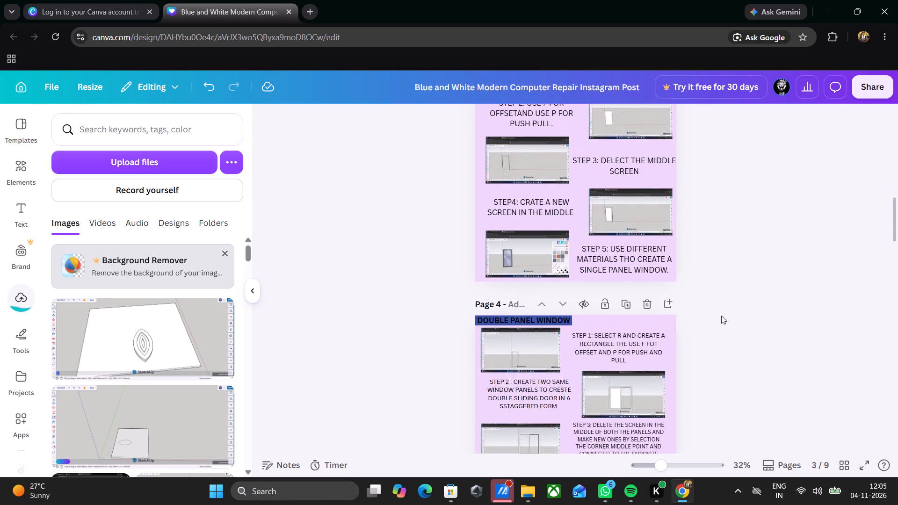
{"action": "scroll", "coordinate": [718, 316], "scroll_direction": "down", "scroll_amount": 3}
{"action": "scroll", "coordinate": [289, 297], "scroll_direction": "down", "scroll_amount": 3}
{"action": "scroll", "coordinate": [132, 312], "scroll_direction": "down", "scroll_amount": 5}
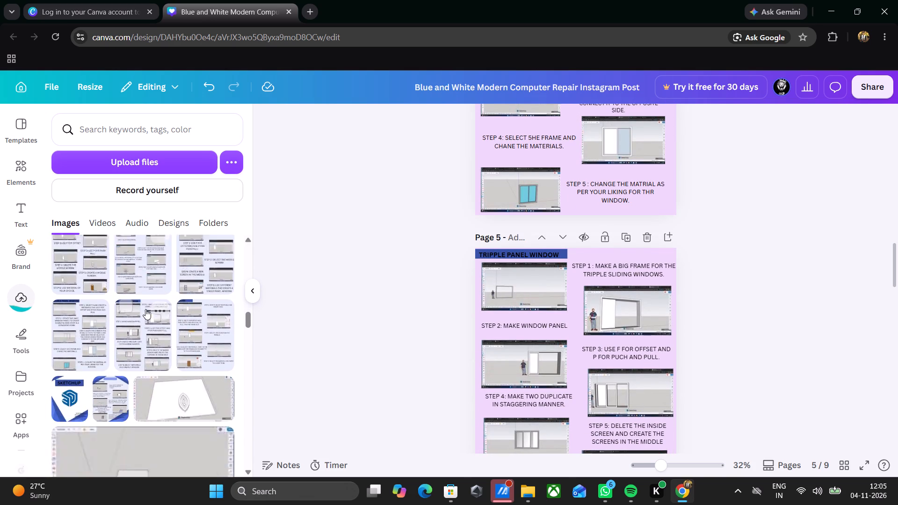
{"action": "scroll", "coordinate": [145, 309], "scroll_direction": "down", "scroll_amount": 8}
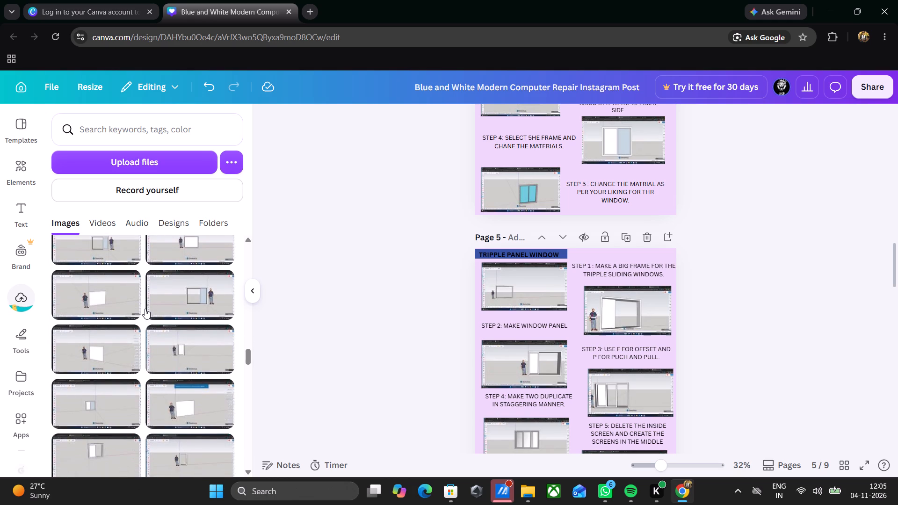
{"action": "scroll", "coordinate": [145, 309], "scroll_direction": "down", "scroll_amount": 9}
{"action": "scroll", "coordinate": [146, 307], "scroll_direction": "up", "scroll_amount": 5}
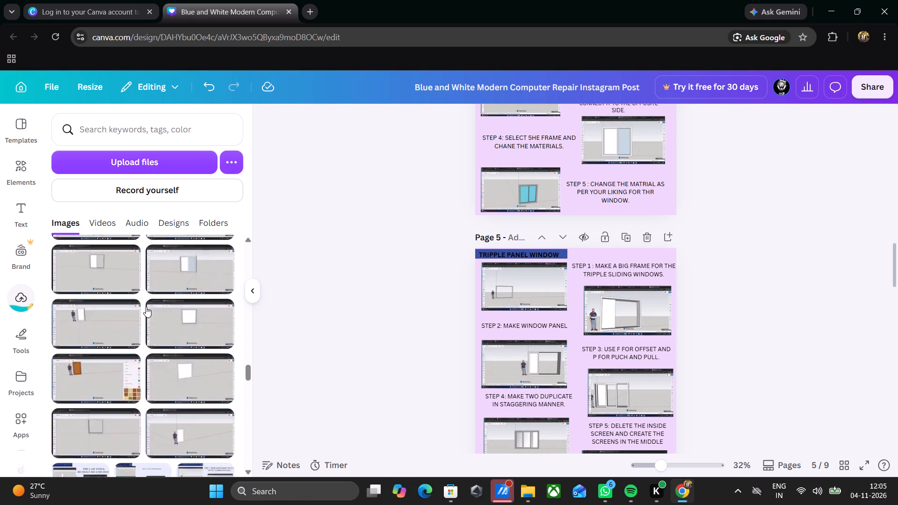
{"action": "scroll", "coordinate": [146, 307], "scroll_direction": "up", "scroll_amount": 4}
Insert the uploaded screenshot of the large stacked cube grid on page 2, GROUPING.
{"action": "scroll", "coordinate": [823, 302], "scroll_direction": "up", "scroll_amount": 7}
{"action": "scroll", "coordinate": [741, 296], "scroll_direction": "up", "scroll_amount": 2}
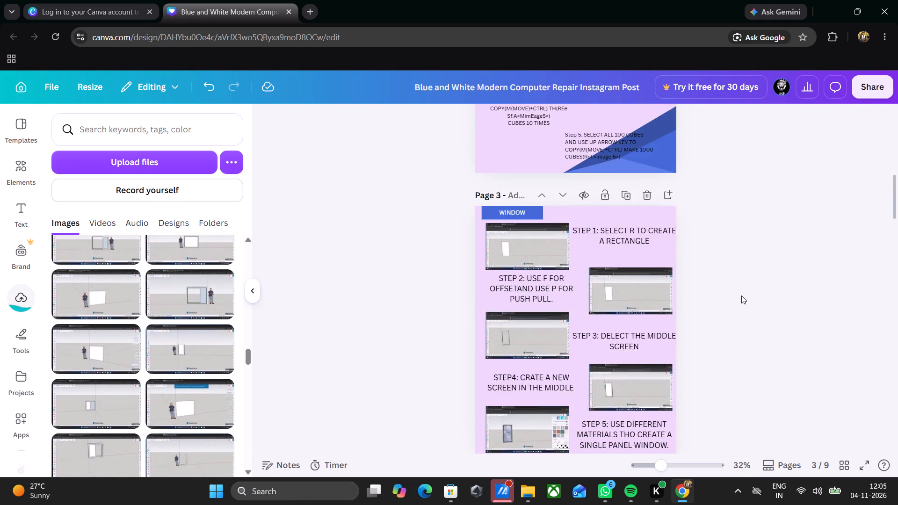
{"action": "scroll", "coordinate": [741, 296], "scroll_direction": "up", "scroll_amount": 6}
{"action": "scroll", "coordinate": [720, 290], "scroll_direction": "down", "scroll_amount": 2}
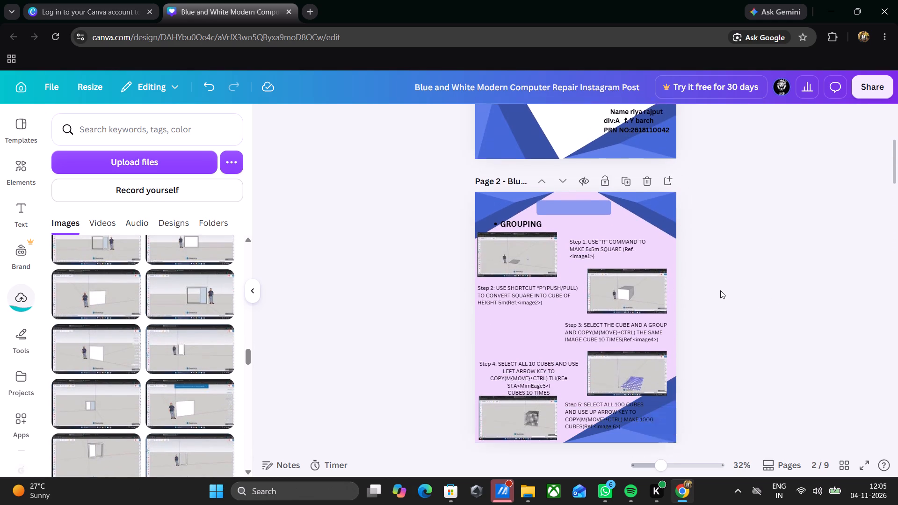
{"action": "scroll", "coordinate": [229, 330], "scroll_direction": "up", "scroll_amount": 9}
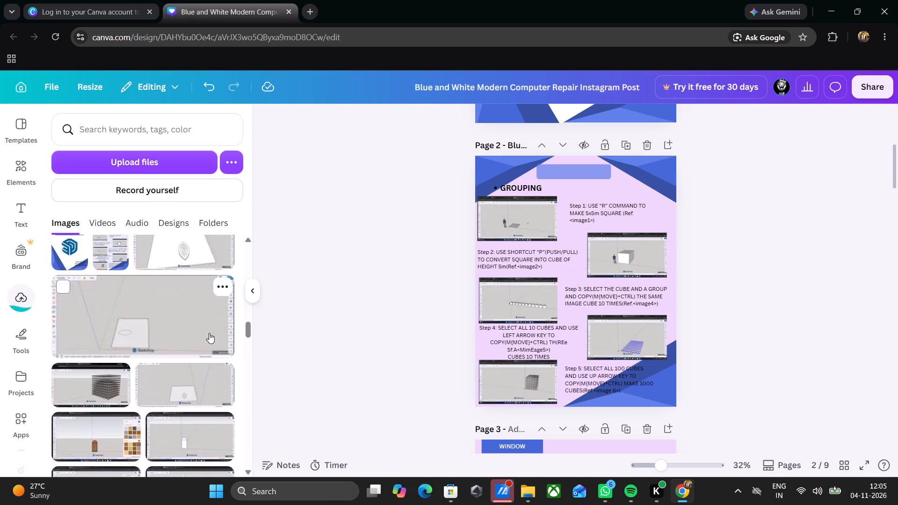
{"action": "scroll", "coordinate": [209, 333], "scroll_direction": "up", "scroll_amount": 17}
{"action": "scroll", "coordinate": [192, 342], "scroll_direction": "down", "scroll_amount": 3}
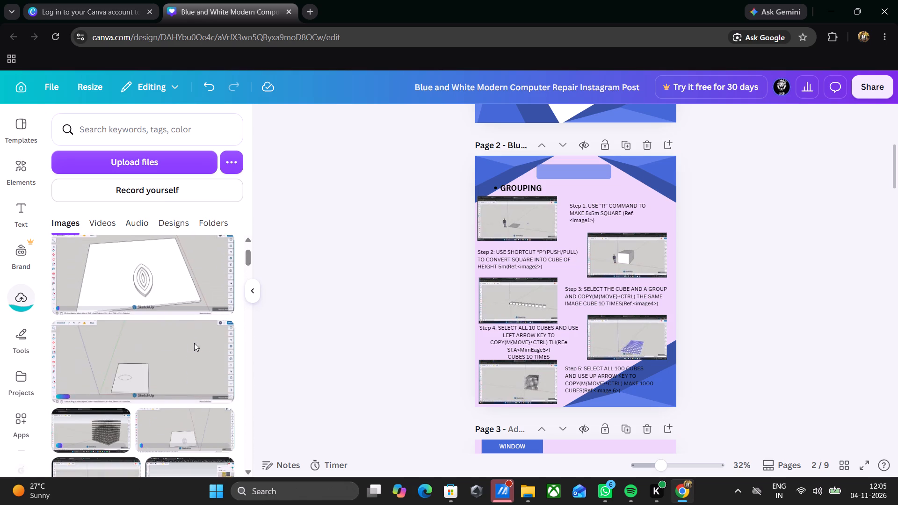
{"action": "scroll", "coordinate": [194, 343], "scroll_direction": "down", "scroll_amount": 18}
{"action": "left_click", "coordinate": [120, 262]}
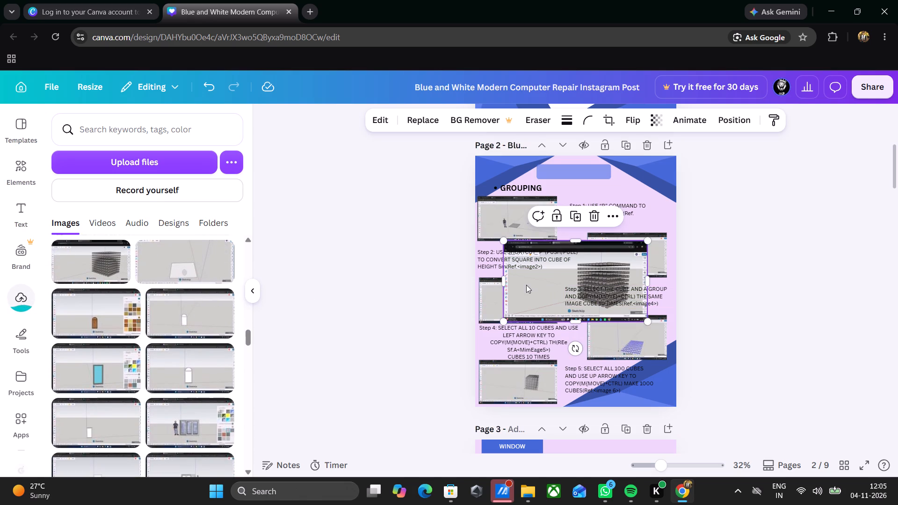
Place the inserted cube grid screenshot over the last screenshot on page 2, beside Step 5, matching its size.
{"action": "scroll", "coordinate": [107, 352], "scroll_direction": "down", "scroll_amount": 6}
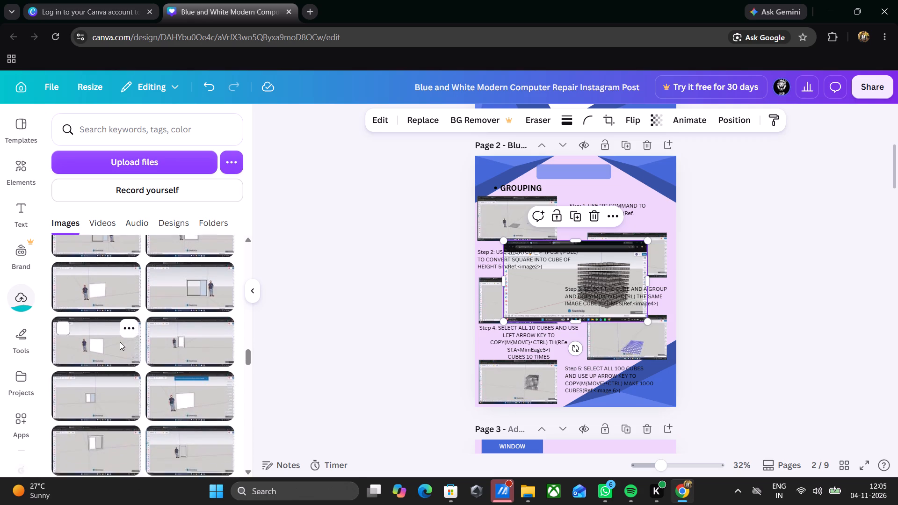
{"action": "scroll", "coordinate": [120, 342], "scroll_direction": "down", "scroll_amount": 5}
{"action": "scroll", "coordinate": [125, 340], "scroll_direction": "up", "scroll_amount": 2}
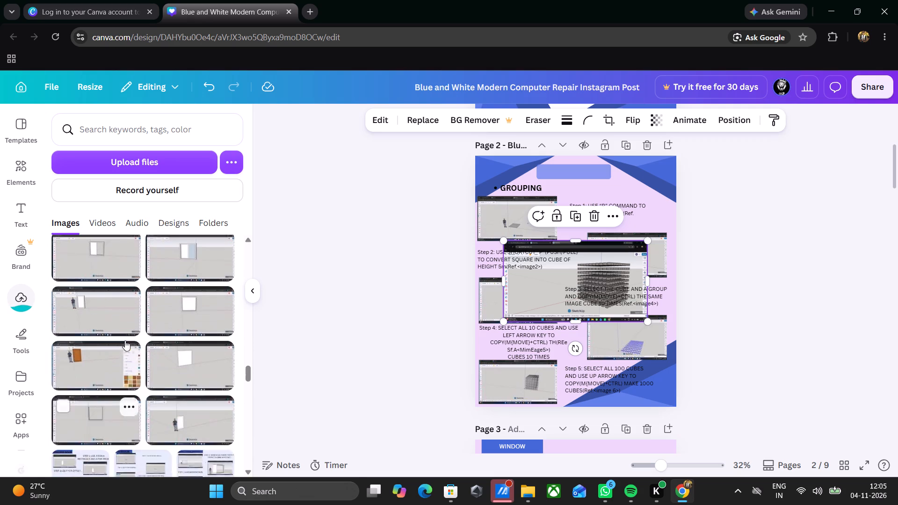
{"action": "scroll", "coordinate": [125, 340], "scroll_direction": "up", "scroll_amount": 1}
{"action": "left_click_drag", "start_coordinate": [532, 292], "coordinate": [527, 307]}
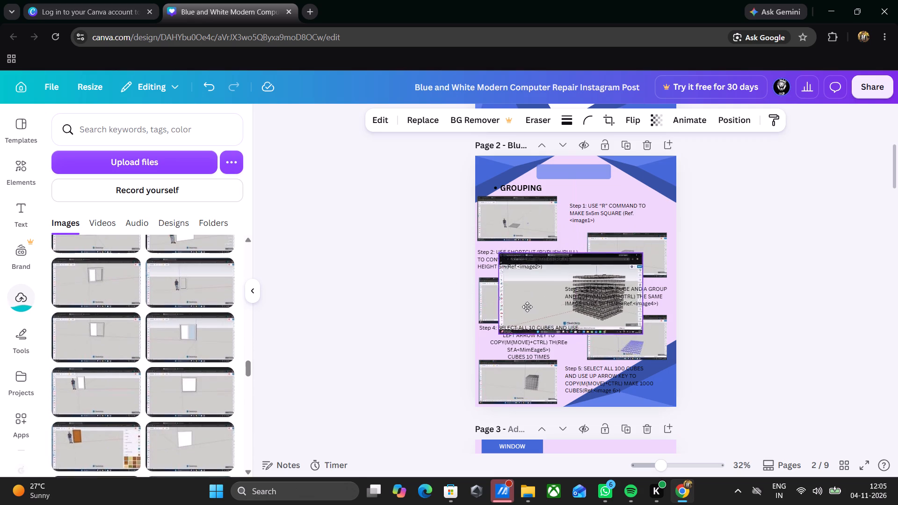
Shrink the large cube grid screenshot, trim its left edge and fit it over the old screenshot beside Step 5 on page 2.
{"action": "left_click_drag", "start_coordinate": [527, 307], "coordinate": [494, 384]}
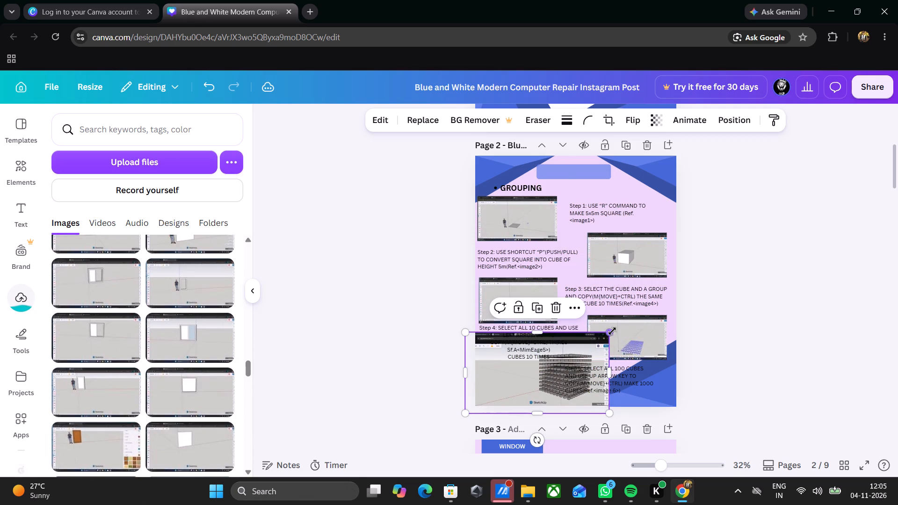
{"action": "left_click_drag", "start_coordinate": [611, 331], "coordinate": [562, 363]}
{"action": "left_click", "coordinate": [362, 364]}
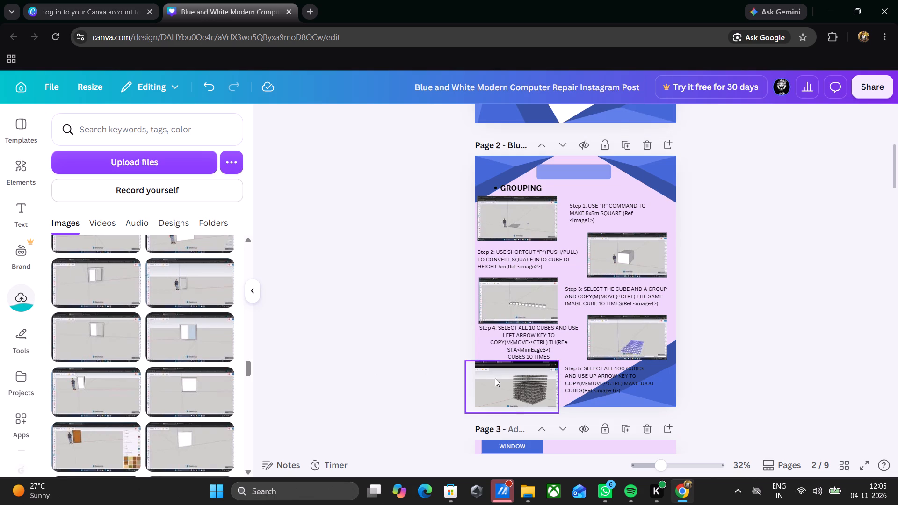
{"action": "left_click_drag", "start_coordinate": [496, 378], "coordinate": [509, 372]}
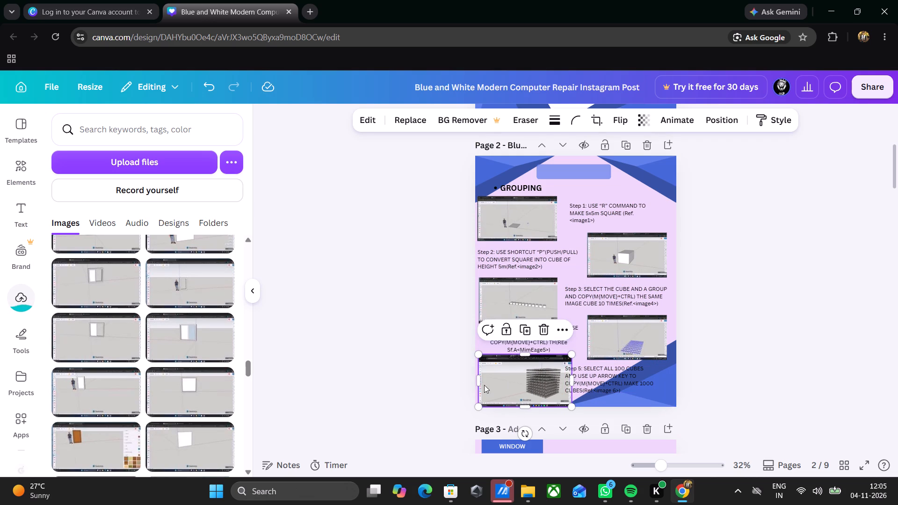
{"action": "left_click_drag", "start_coordinate": [479, 378], "coordinate": [491, 378]}
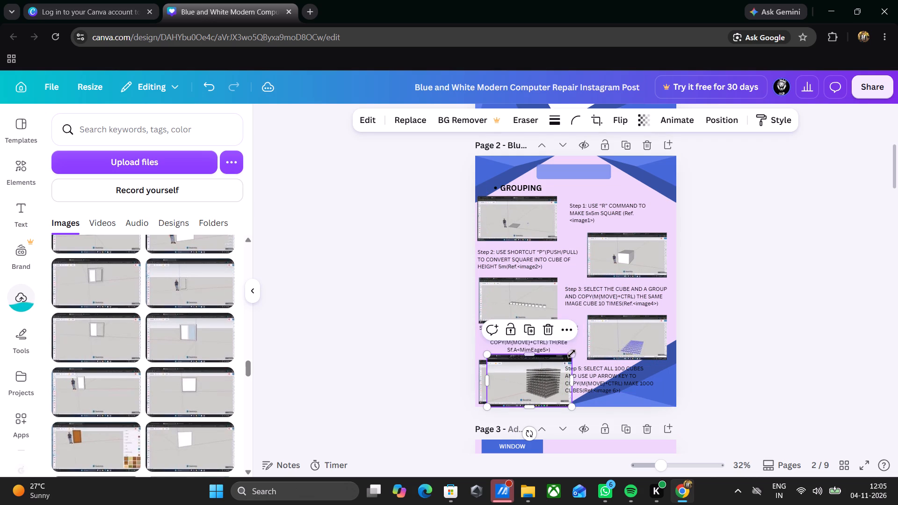
{"action": "left_click_drag", "start_coordinate": [572, 353], "coordinate": [565, 361]}
{"action": "left_click_drag", "start_coordinate": [524, 382], "coordinate": [517, 385]}
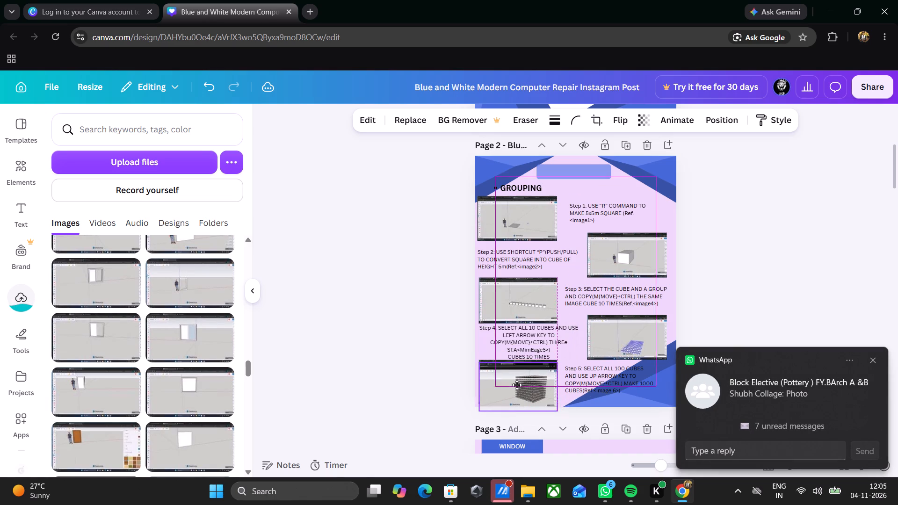
{"action": "left_click_drag", "start_coordinate": [517, 385], "coordinate": [515, 382]}
{"action": "left_click", "coordinate": [424, 382]}
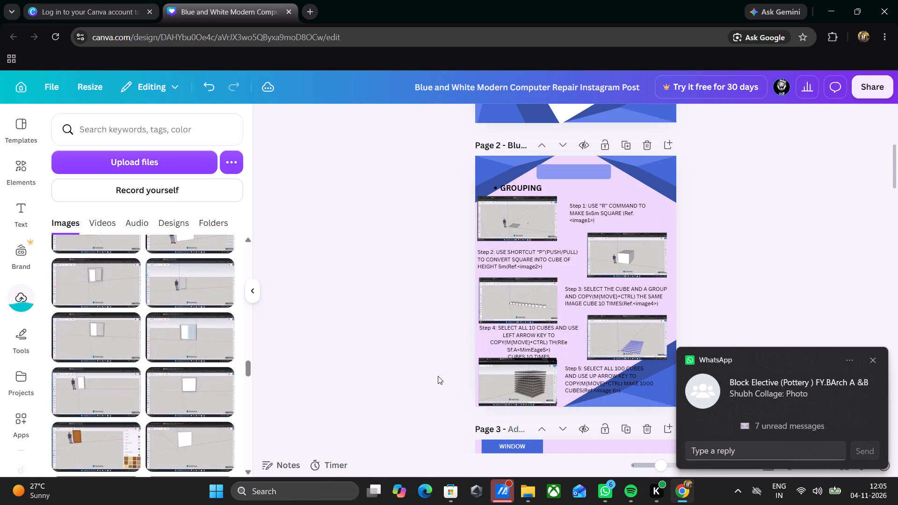
Dismiss the WhatsApp notification covering the canvas.
{"action": "left_click", "coordinate": [790, 283]}
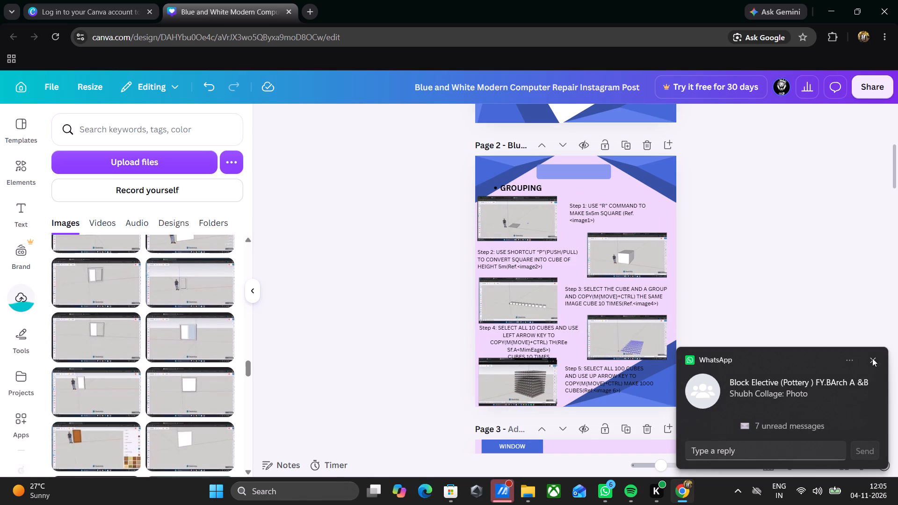
{"action": "left_click", "coordinate": [868, 360]}
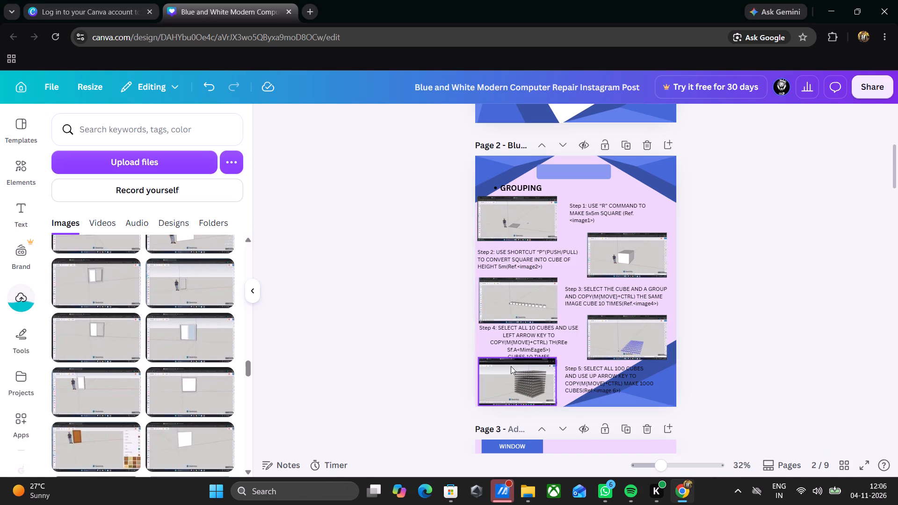
Trim the top edge of the cube grid screenshot slightly so it clears the last line of the Step 4 text.
{"action": "left_click", "coordinate": [514, 364]}
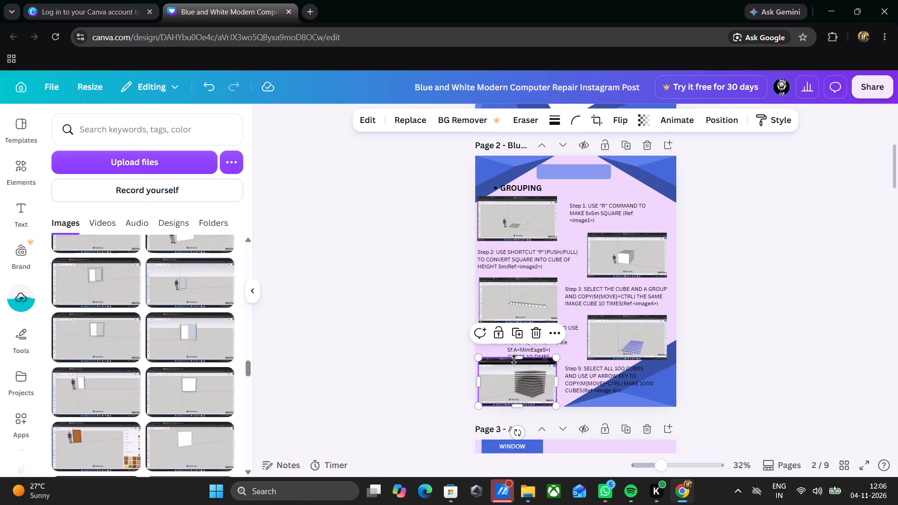
{"action": "left_click", "coordinate": [516, 356]}
{"action": "left_click", "coordinate": [443, 361]}
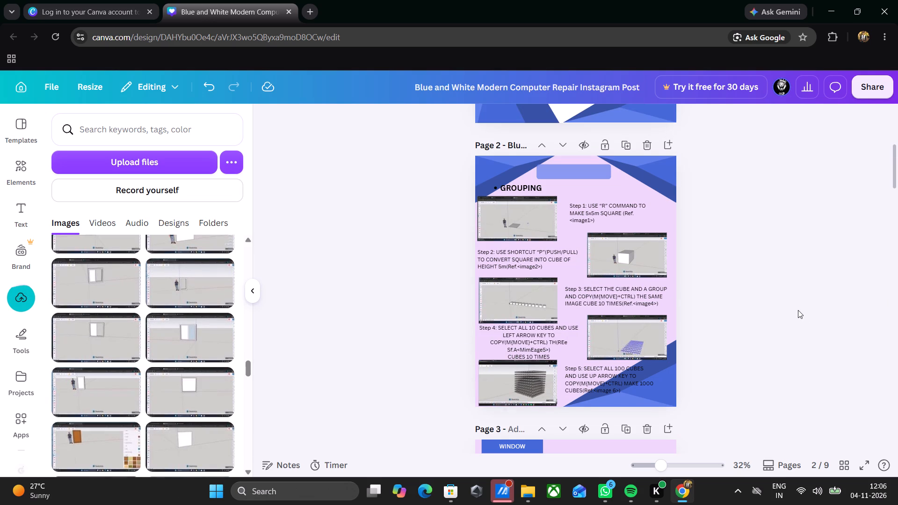
Examine the remaining pages of the design from page 3 through page 9, STAIRCASE.
{"action": "scroll", "coordinate": [797, 311], "scroll_direction": "down", "scroll_amount": 8}
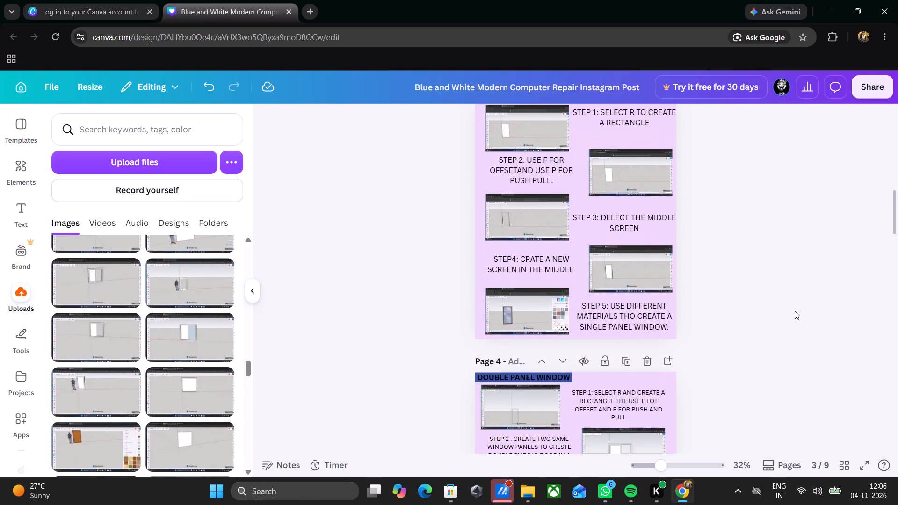
{"action": "scroll", "coordinate": [795, 311], "scroll_direction": "down", "scroll_amount": 20}
{"action": "scroll", "coordinate": [794, 312], "scroll_direction": "down", "scroll_amount": 8}
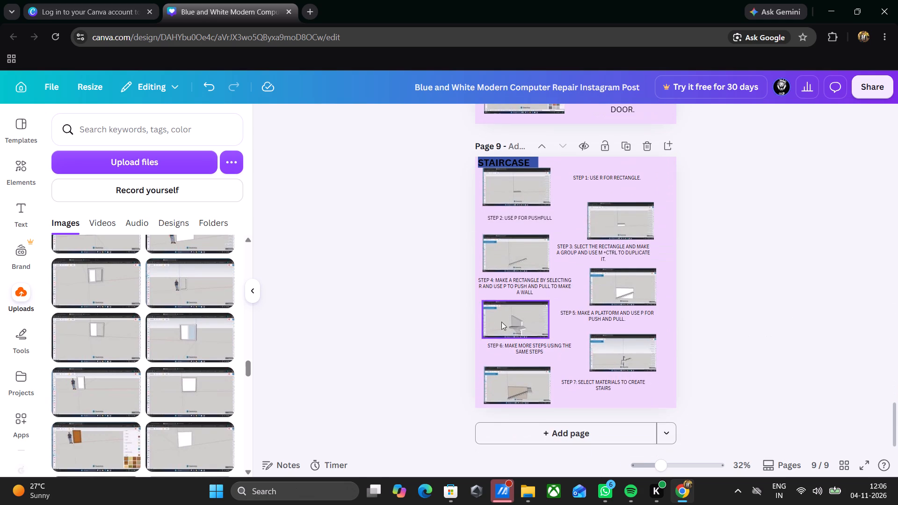
Browse the uploaded images again to check which screenshots are already available.
{"action": "scroll", "coordinate": [82, 394], "scroll_direction": "down", "scroll_amount": 5}
{"action": "scroll", "coordinate": [120, 379], "scroll_direction": "down", "scroll_amount": 3}
{"action": "scroll", "coordinate": [121, 378], "scroll_direction": "up", "scroll_amount": 3}
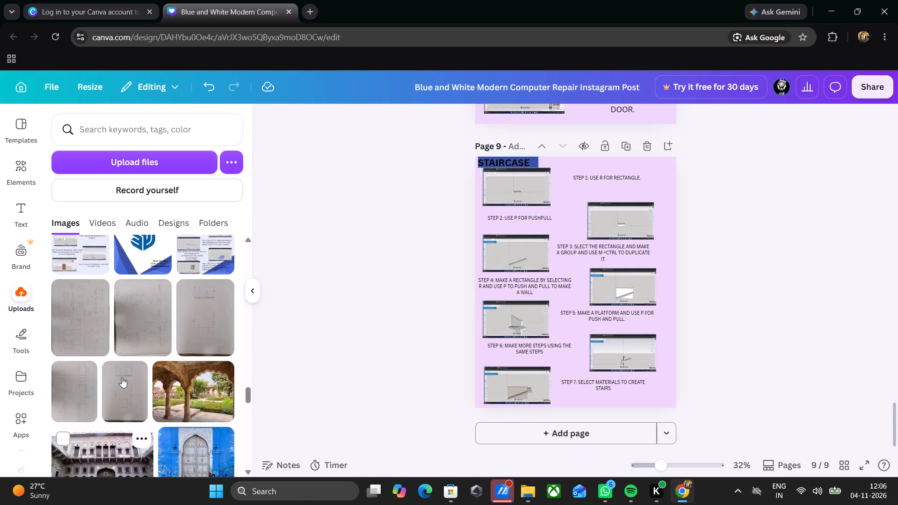
{"action": "scroll", "coordinate": [122, 377], "scroll_direction": "up", "scroll_amount": 10}
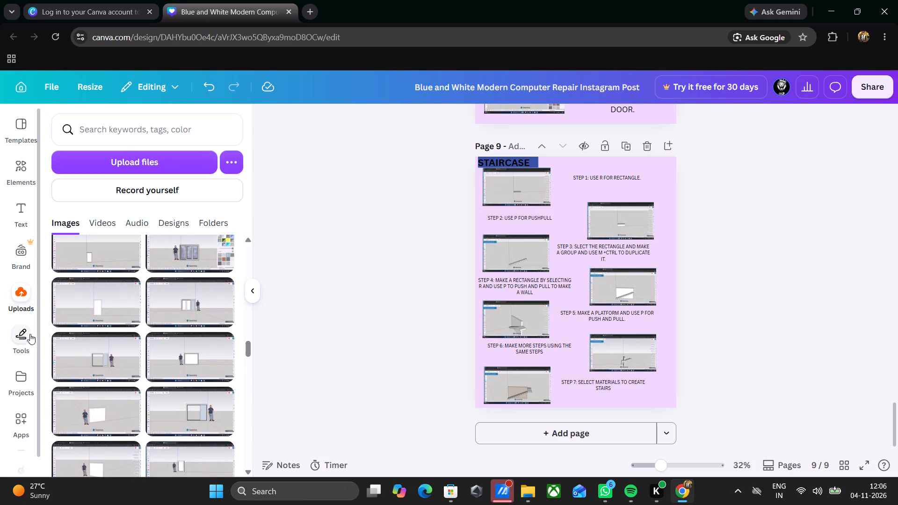
{"action": "left_click", "coordinate": [19, 302]}
{"action": "left_click", "coordinate": [24, 296]}
Start uploading files and browse the contents of the Screenshots 1 folder.
{"action": "left_click", "coordinate": [132, 157]}
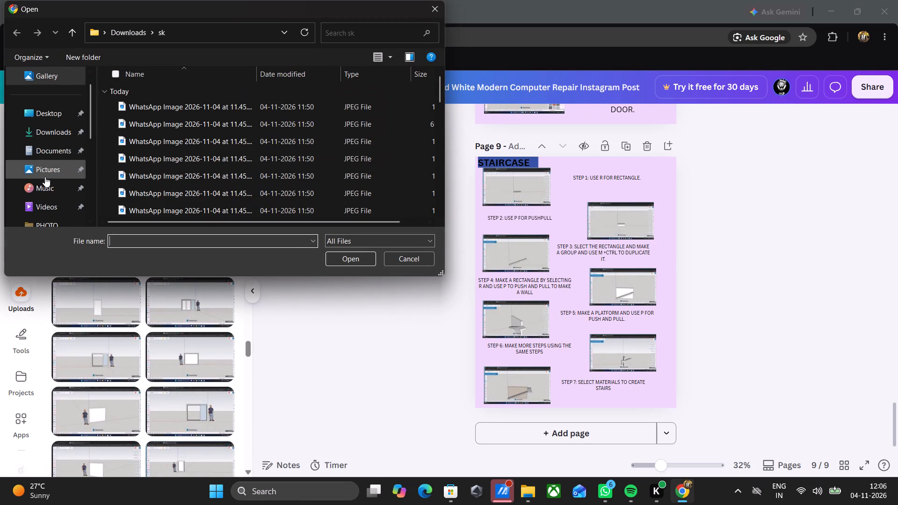
{"action": "scroll", "coordinate": [48, 144], "scroll_direction": "down", "scroll_amount": 3}
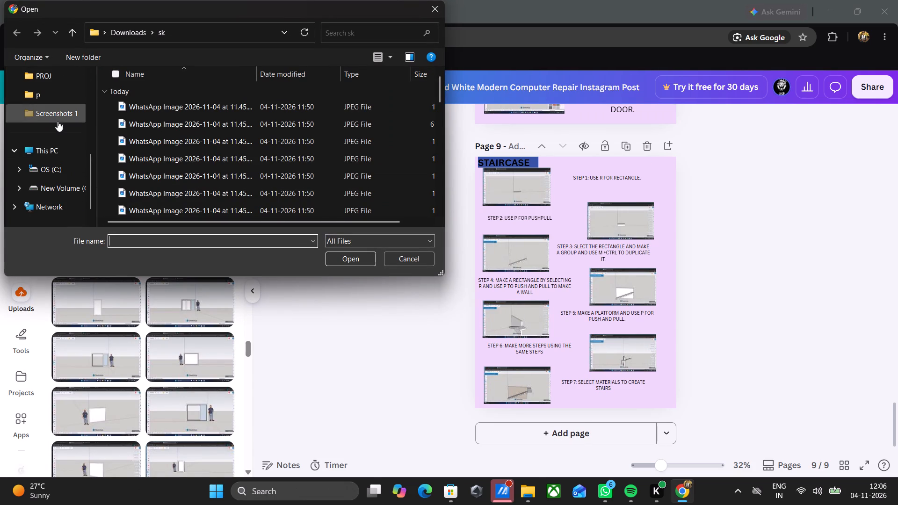
{"action": "left_click", "coordinate": [57, 115]}
{"action": "scroll", "coordinate": [130, 147], "scroll_direction": "down", "scroll_amount": 1}
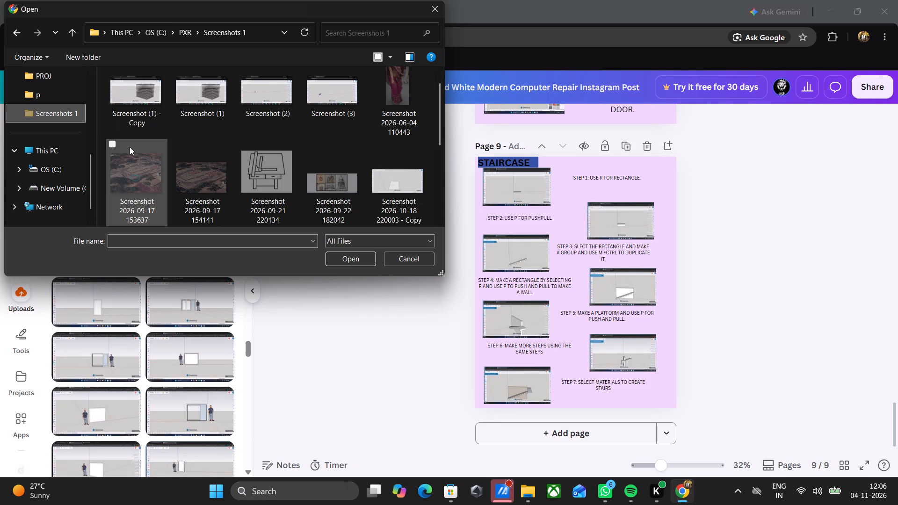
{"action": "scroll", "coordinate": [202, 153], "scroll_direction": "down", "scroll_amount": 2}
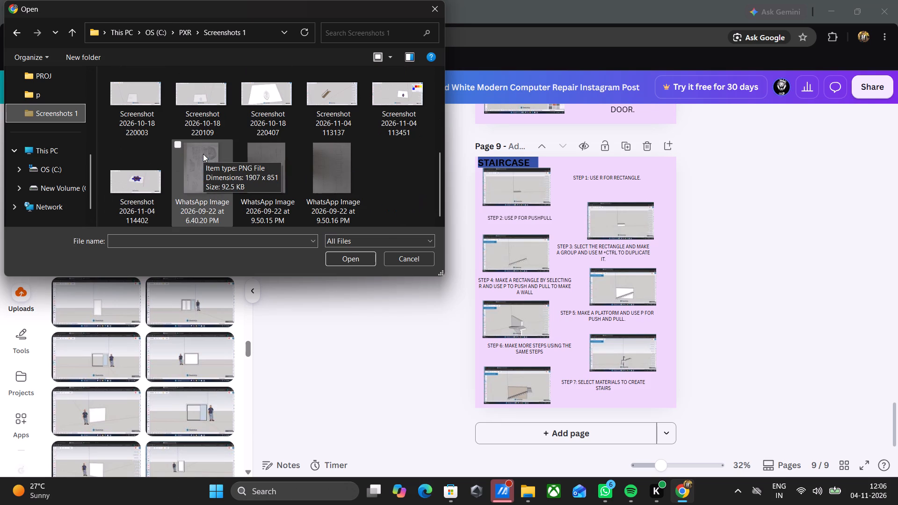
{"action": "scroll", "coordinate": [203, 154], "scroll_direction": "up", "scroll_amount": 2}
{"action": "scroll", "coordinate": [225, 160], "scroll_direction": "down", "scroll_amount": 2}
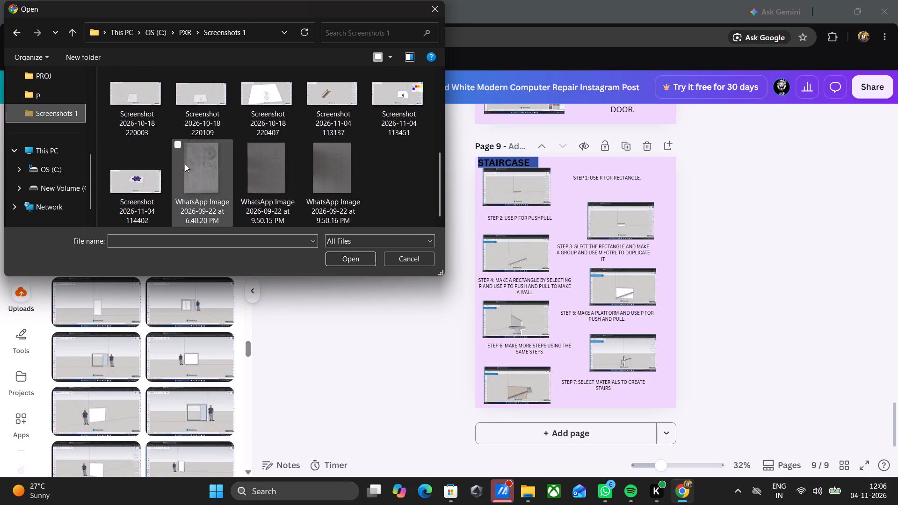
{"action": "left_click", "coordinate": [141, 176]}
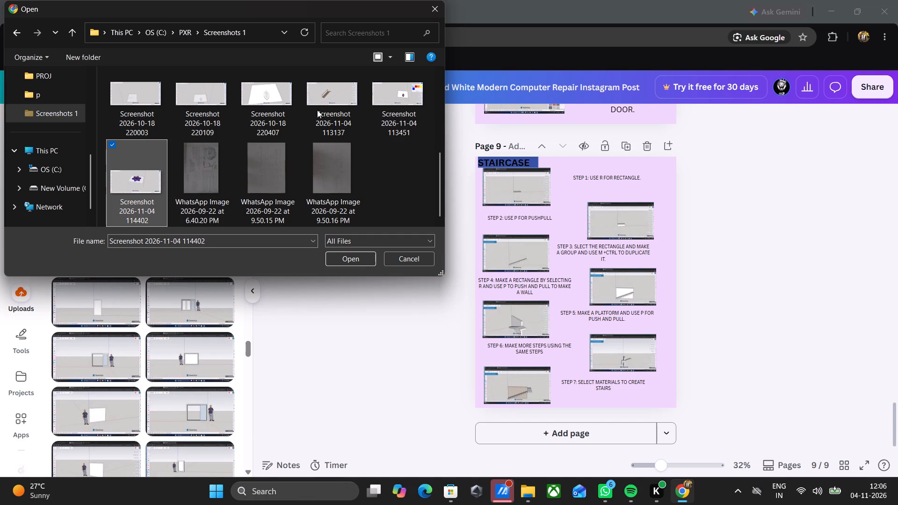
{"action": "left_click", "coordinate": [326, 101]}
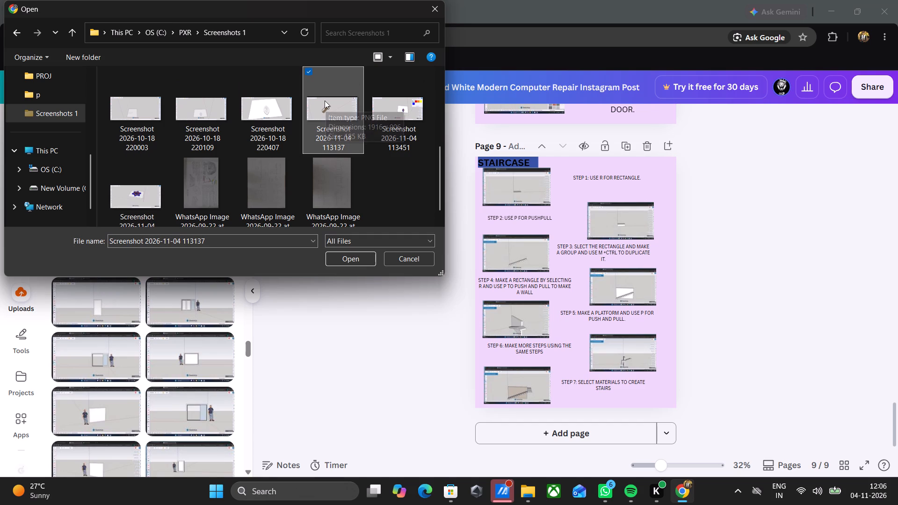
{"action": "left_click", "coordinate": [325, 101]}
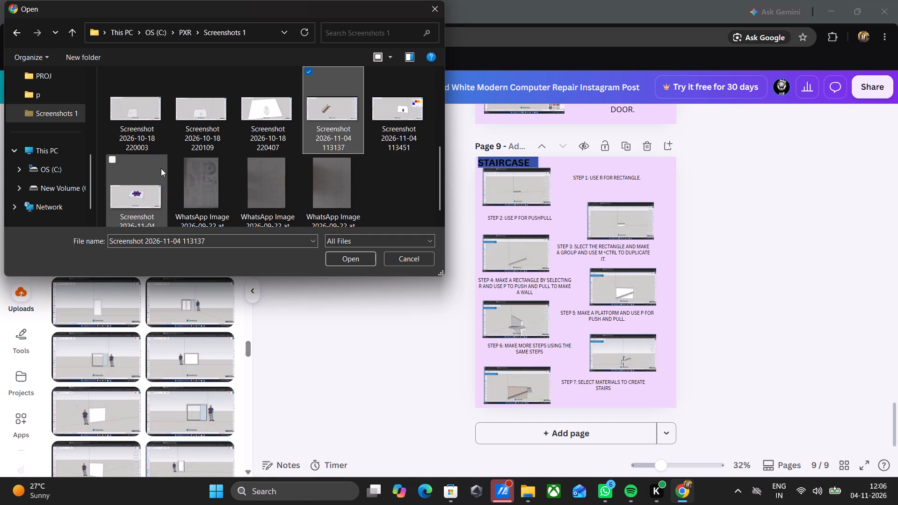
{"action": "left_click", "coordinate": [155, 179], "text": "ctrl"}
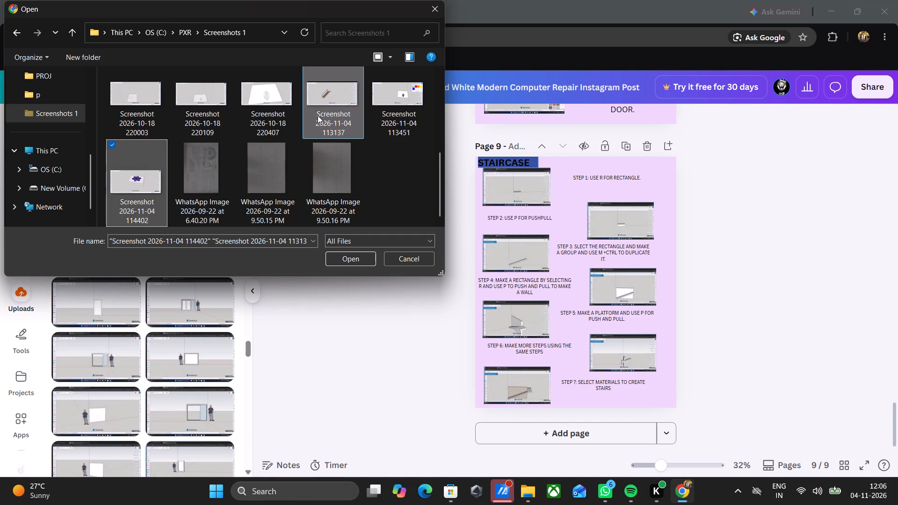
{"action": "left_click", "coordinate": [320, 115], "text": "ctrl"}
{"action": "left_click", "coordinate": [321, 75], "text": "ctrl"}
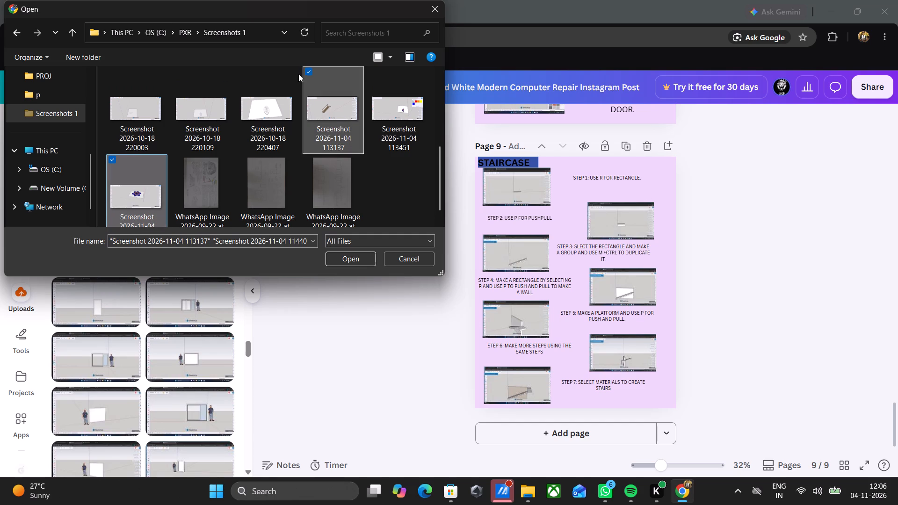
{"action": "left_click", "coordinate": [255, 89], "text": "ctrl"}
{"action": "left_click", "coordinate": [204, 101], "text": "ctrl"}
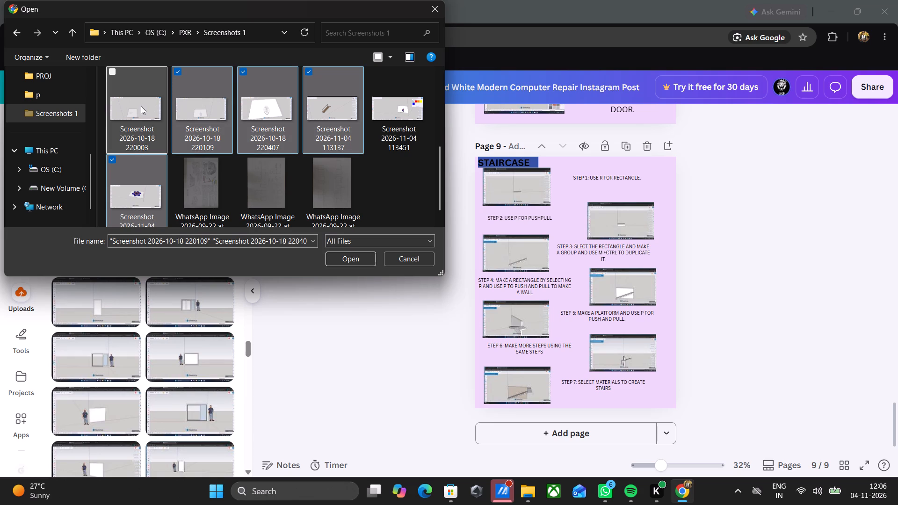
{"action": "left_click", "coordinate": [141, 106], "text": "ctrl"}
{"action": "scroll", "coordinate": [351, 148], "scroll_direction": "up", "scroll_amount": 2, "text": "ctrl"}
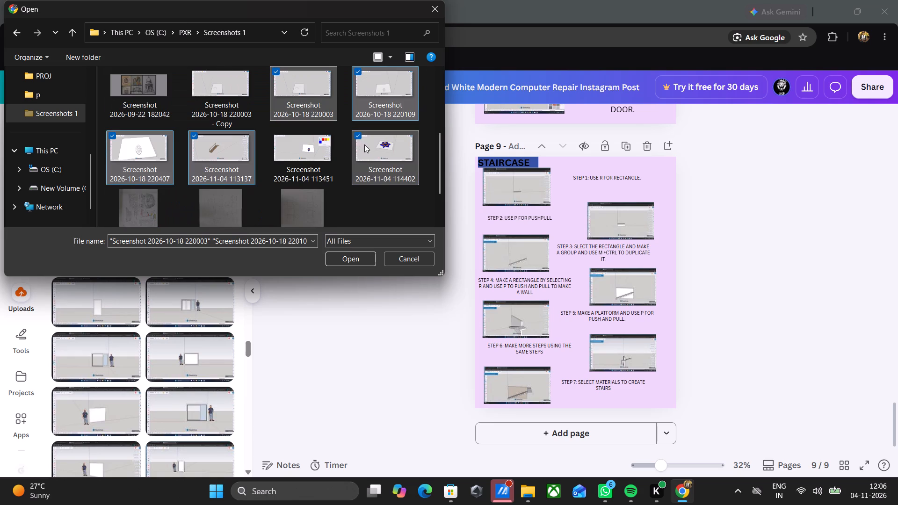
{"action": "scroll", "coordinate": [326, 138], "scroll_direction": "down", "scroll_amount": 2, "text": "ctrl"}
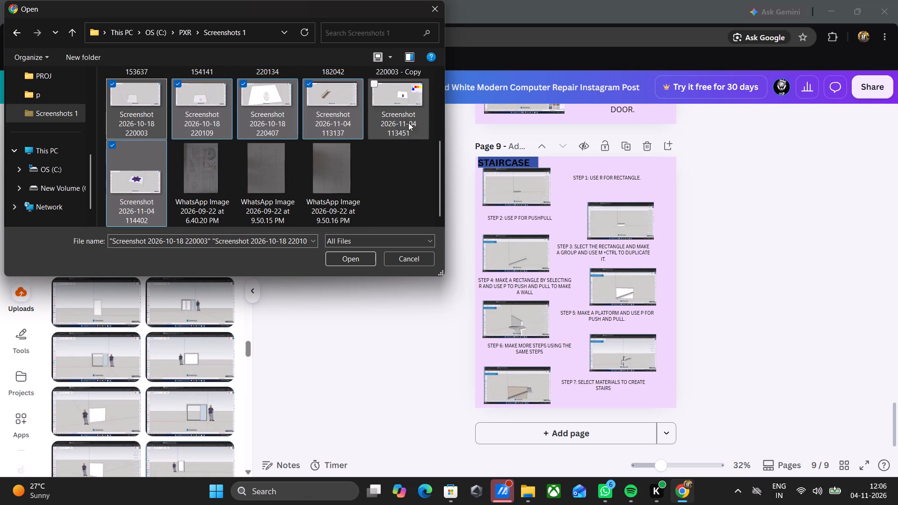
{"action": "left_click", "coordinate": [395, 111], "text": "ctrl"}
{"action": "scroll", "coordinate": [379, 169], "scroll_direction": "up", "scroll_amount": 5, "text": "ctrl"}
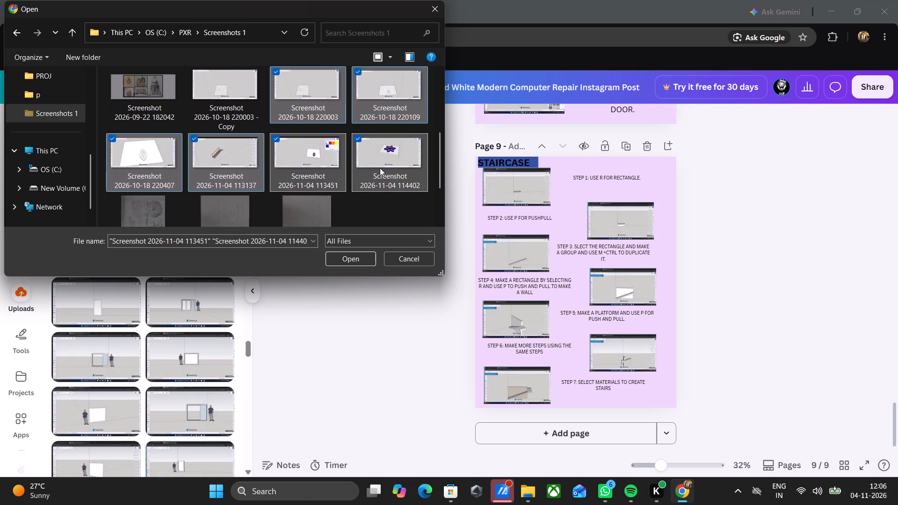
{"action": "scroll", "coordinate": [377, 169], "scroll_direction": "up", "scroll_amount": 3, "text": "ctrl"}
{"action": "scroll", "coordinate": [373, 169], "scroll_direction": "down", "scroll_amount": 1, "text": "ctrl"}
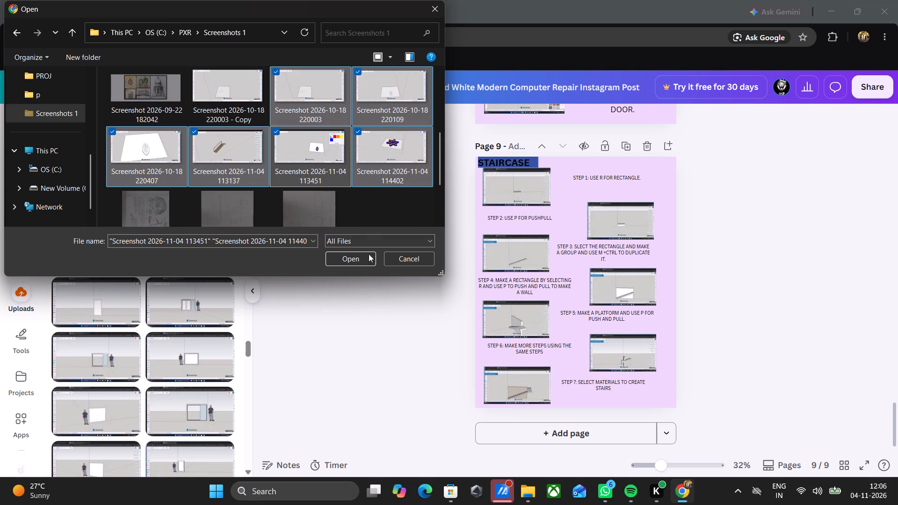
{"action": "left_click", "coordinate": [342, 259]}
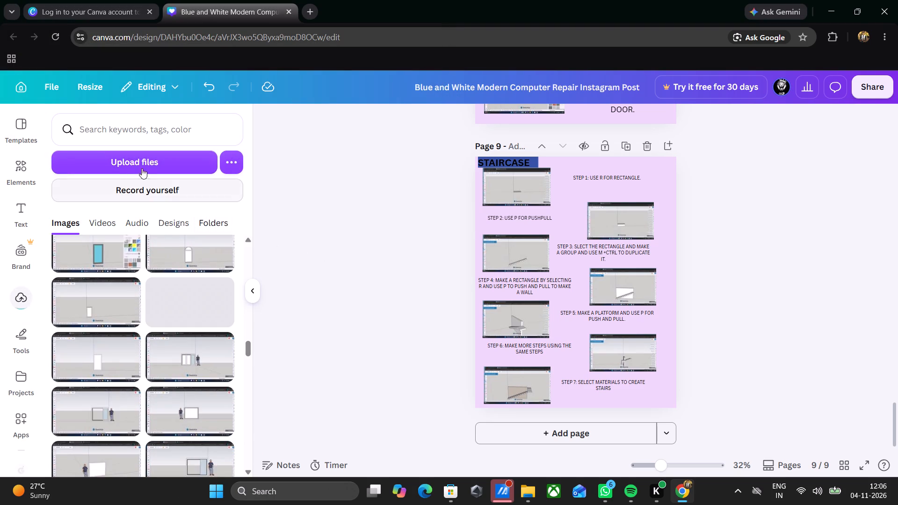
Start another upload and look through the drives and the Pictures, PHOTO, PROJ, p and Screenshots 1 folders for more screenshots.
{"action": "left_click", "coordinate": [144, 163]}
{"action": "scroll", "coordinate": [3, 177], "scroll_direction": "down", "scroll_amount": 2}
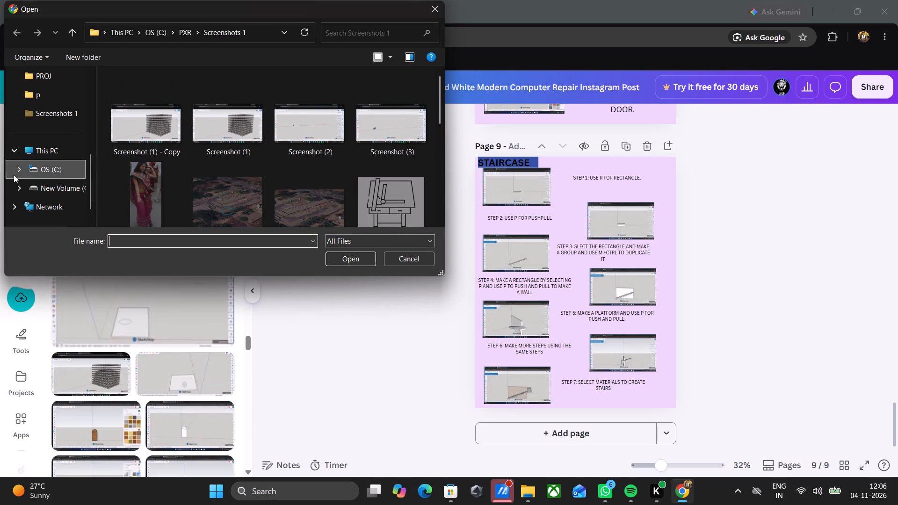
{"action": "scroll", "coordinate": [32, 132], "scroll_direction": "down", "scroll_amount": 5}
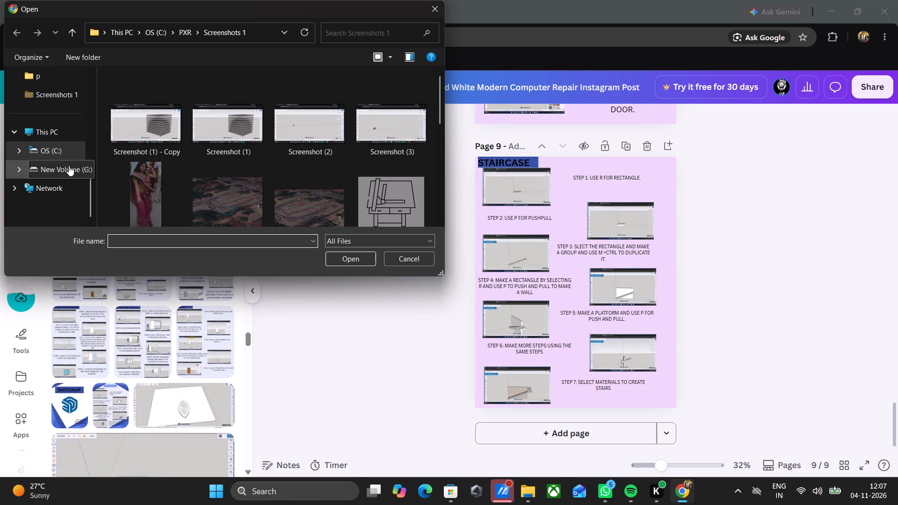
{"action": "left_click", "coordinate": [69, 166]}
{"action": "scroll", "coordinate": [59, 138], "scroll_direction": "up", "scroll_amount": 2}
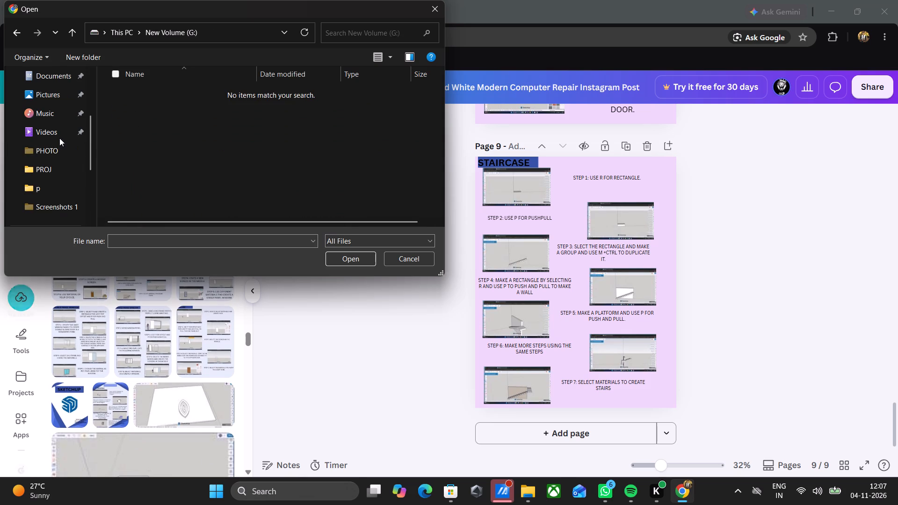
{"action": "left_click", "coordinate": [58, 151]}
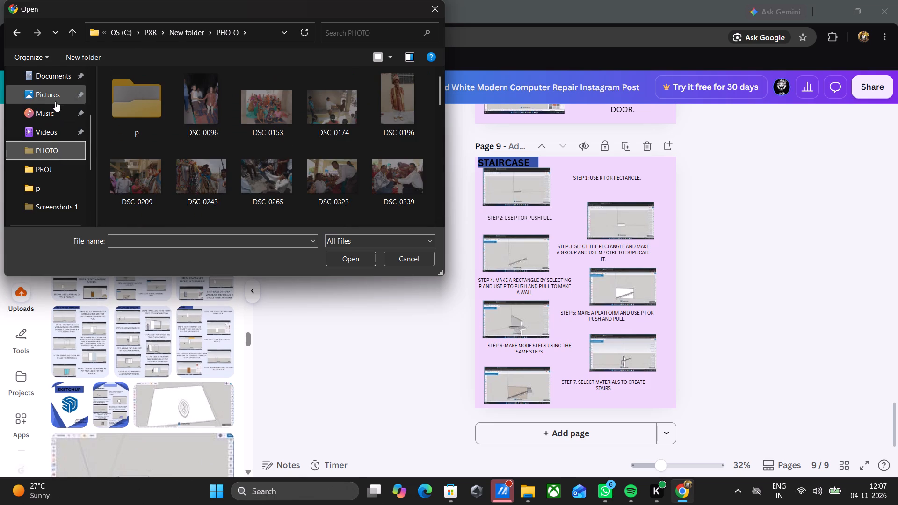
{"action": "left_click", "coordinate": [56, 98]}
{"action": "left_click", "coordinate": [138, 113]}
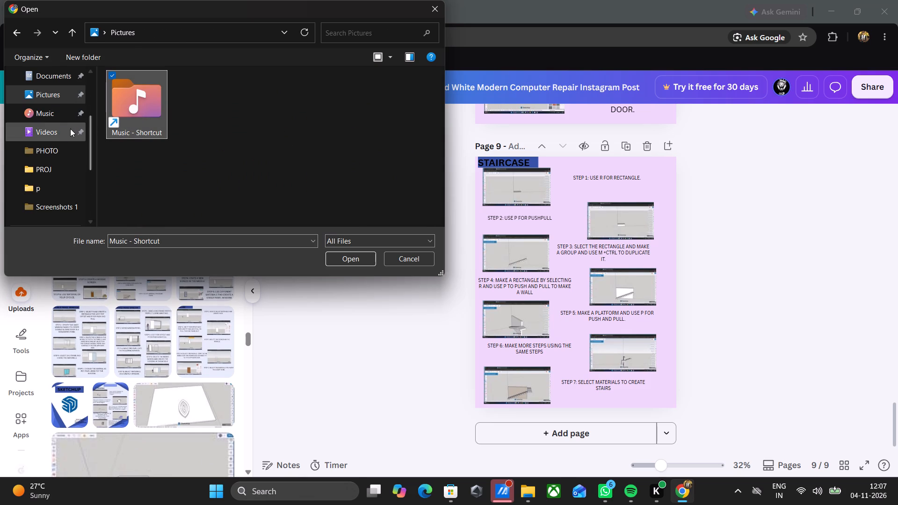
{"action": "left_click", "coordinate": [62, 131]}
{"action": "left_click", "coordinate": [64, 144]}
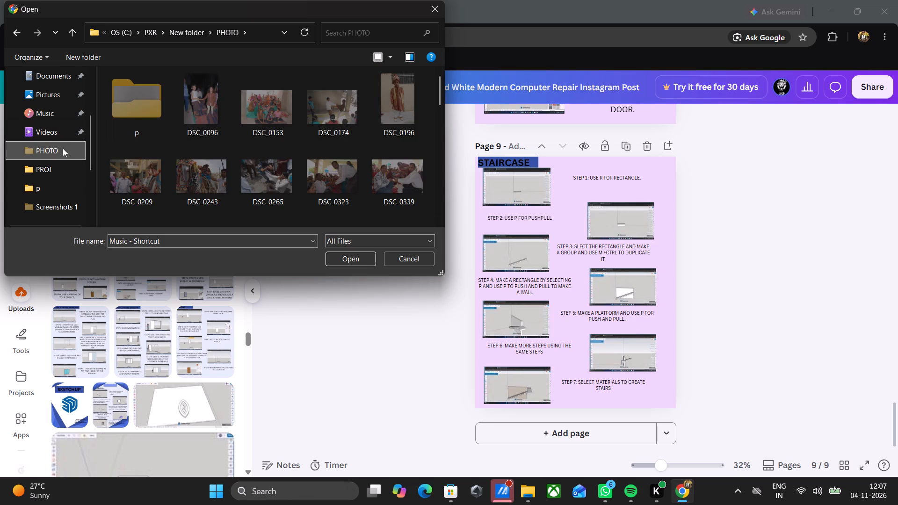
{"action": "left_click", "coordinate": [72, 172]}
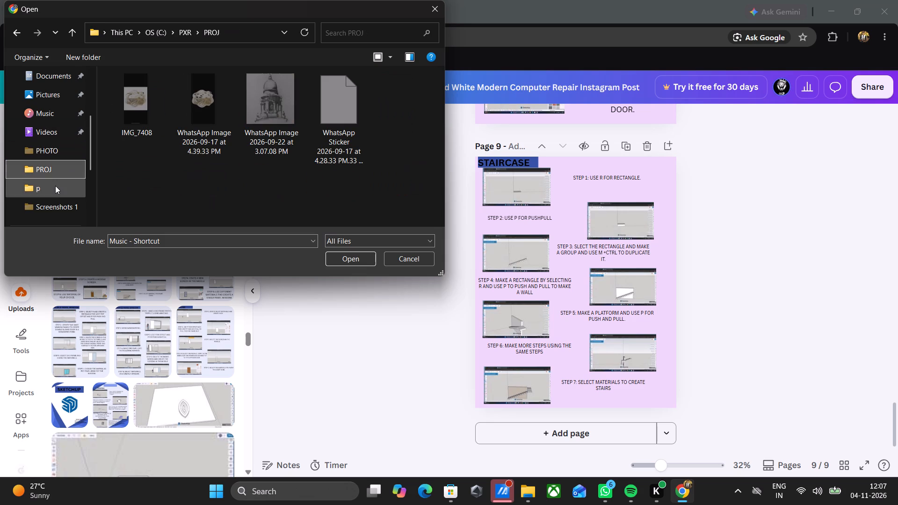
{"action": "left_click", "coordinate": [55, 186]}
{"action": "left_click", "coordinate": [54, 208]}
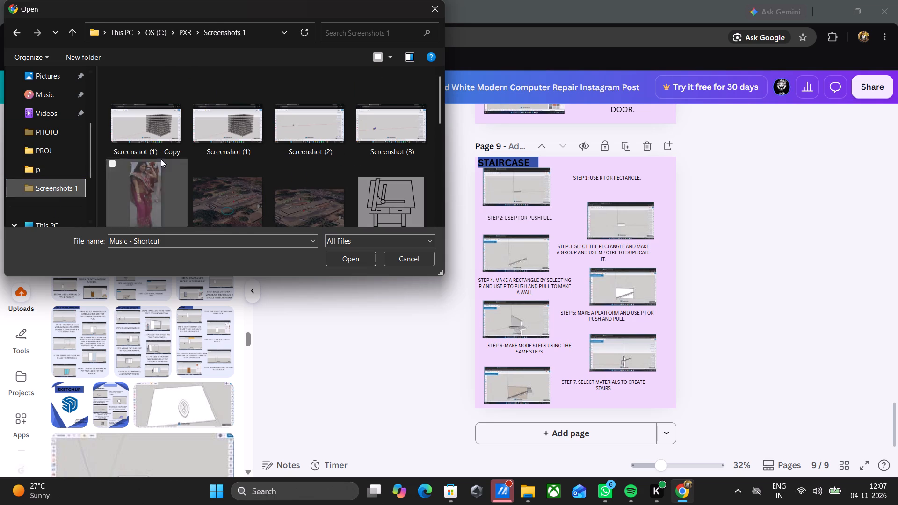
{"action": "scroll", "coordinate": [181, 163], "scroll_direction": "down", "scroll_amount": 5}
{"action": "scroll", "coordinate": [181, 163], "scroll_direction": "up", "scroll_amount": 8}
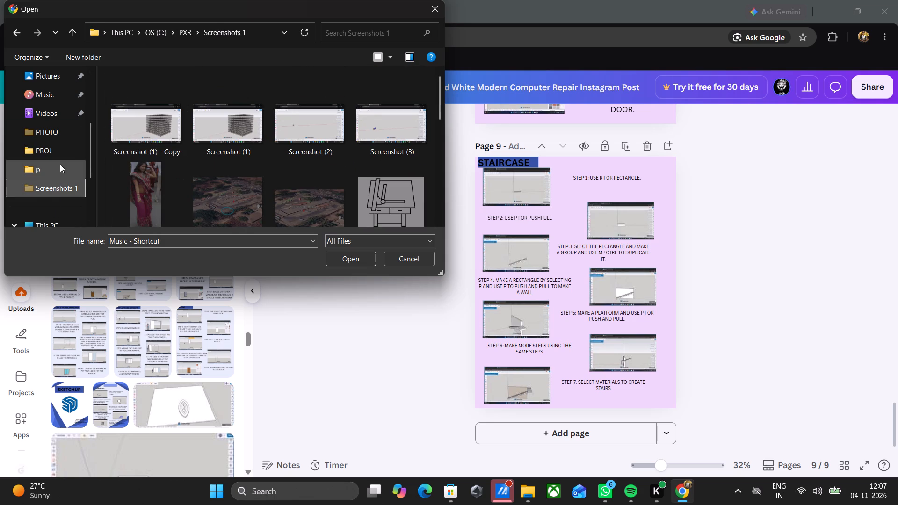
{"action": "scroll", "coordinate": [59, 165], "scroll_direction": "down", "scroll_amount": 2}
{"action": "left_click", "coordinate": [61, 133]}
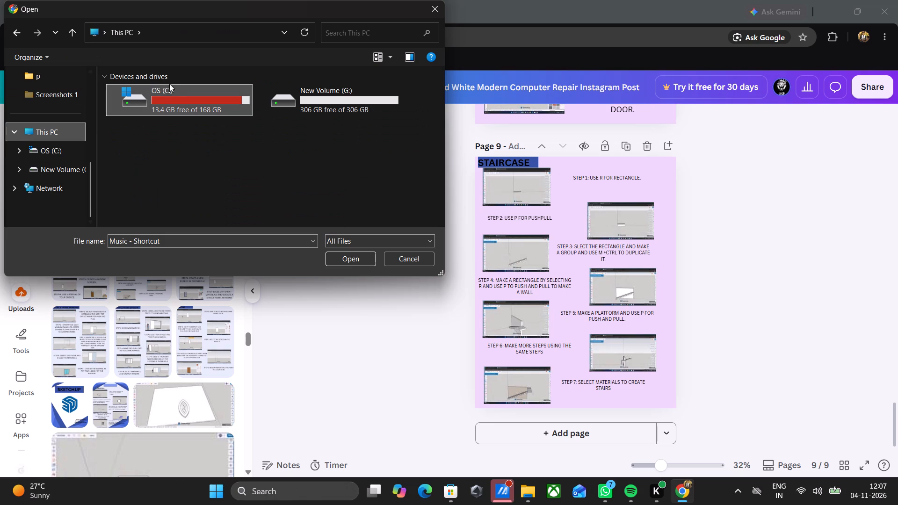
{"action": "left_click", "coordinate": [158, 96]}
{"action": "double_click", "coordinate": [158, 97]}
{"action": "scroll", "coordinate": [157, 122], "scroll_direction": "down", "scroll_amount": 5}
{"action": "left_click", "coordinate": [62, 176]}
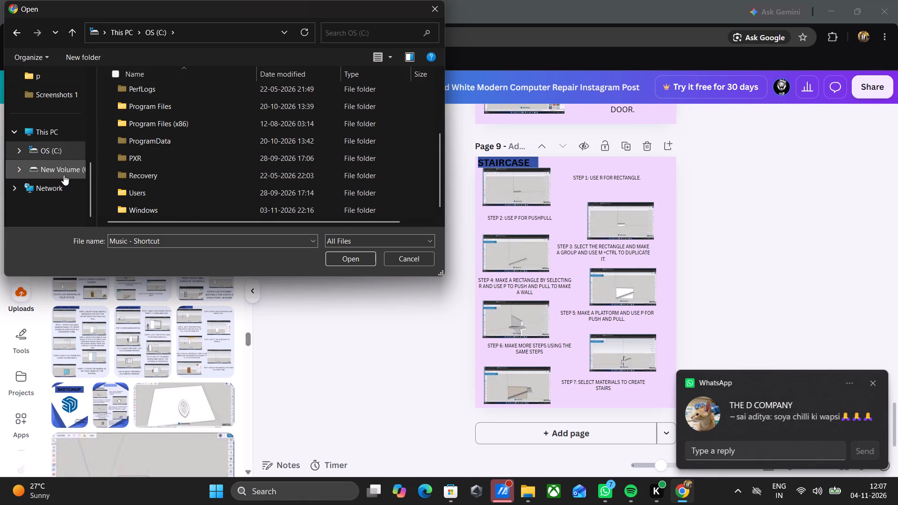
{"action": "left_click", "coordinate": [66, 173]}
{"action": "left_click", "coordinate": [58, 187]}
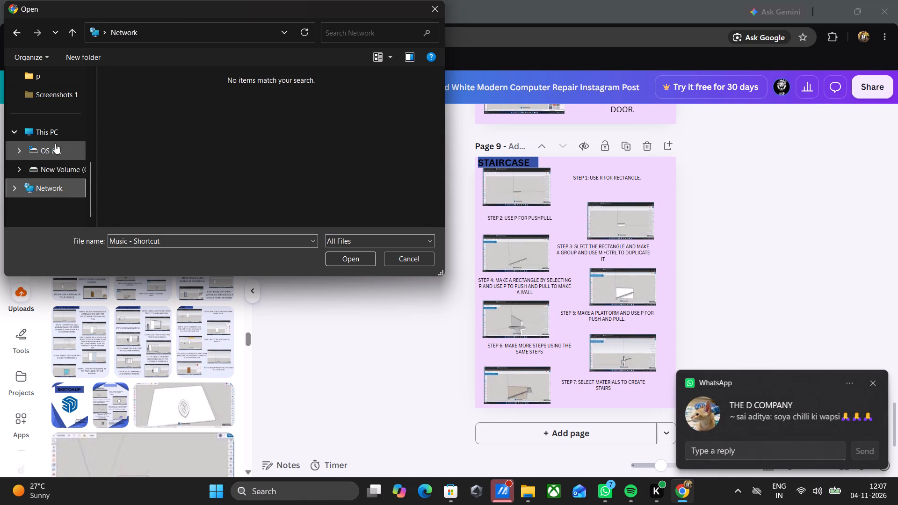
Find Screenshot (2) among the recent files in Home and upload it.
{"action": "scroll", "coordinate": [54, 144], "scroll_direction": "up", "scroll_amount": 4}
{"action": "left_click", "coordinate": [51, 97]}
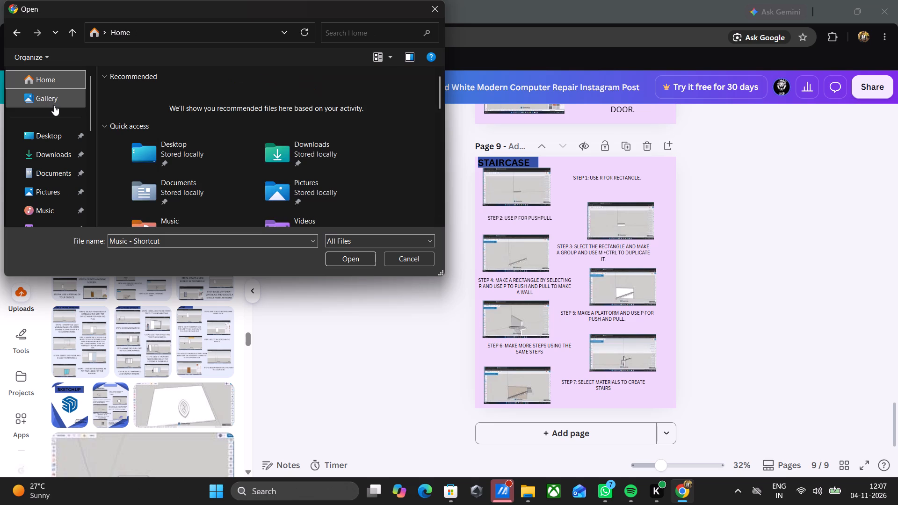
{"action": "scroll", "coordinate": [198, 178], "scroll_direction": "down", "scroll_amount": 1}
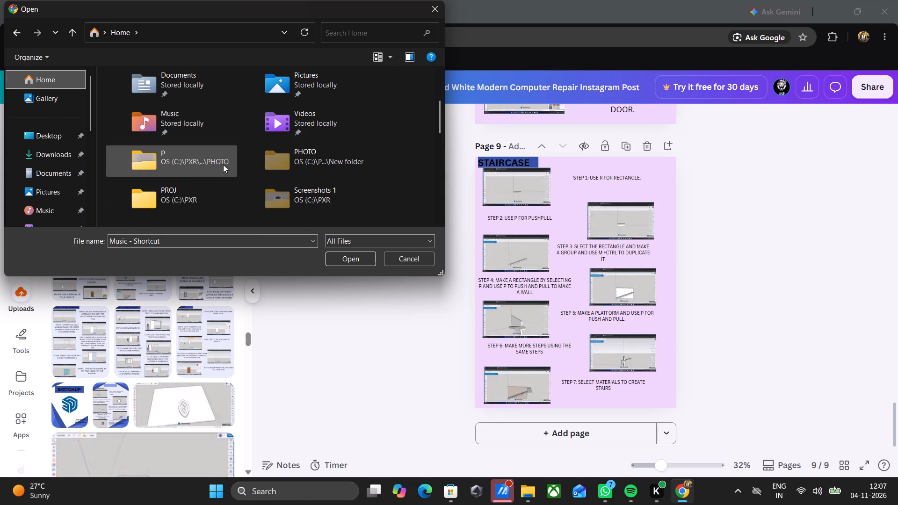
{"action": "scroll", "coordinate": [226, 159], "scroll_direction": "down", "scroll_amount": 1}
{"action": "scroll", "coordinate": [227, 159], "scroll_direction": "up", "scroll_amount": 1}
{"action": "scroll", "coordinate": [227, 159], "scroll_direction": "down", "scroll_amount": 1}
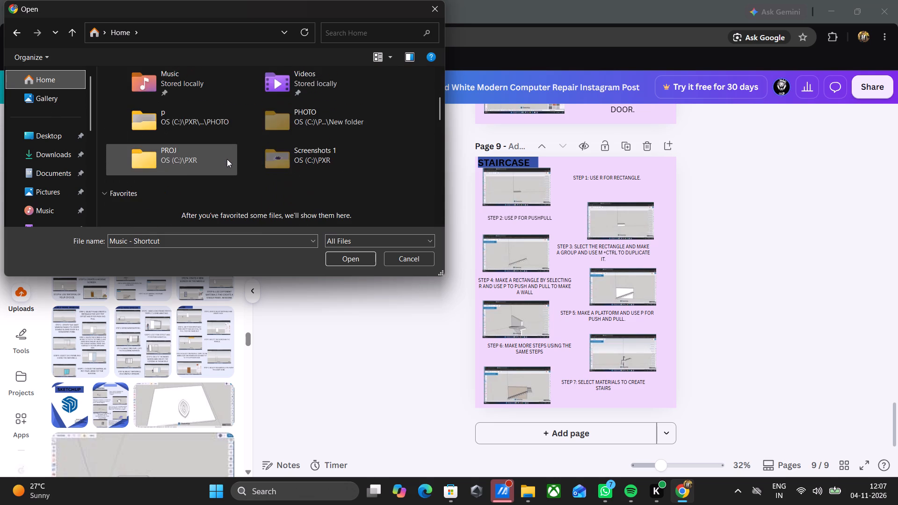
{"action": "scroll", "coordinate": [227, 159], "scroll_direction": "down", "scroll_amount": 3}
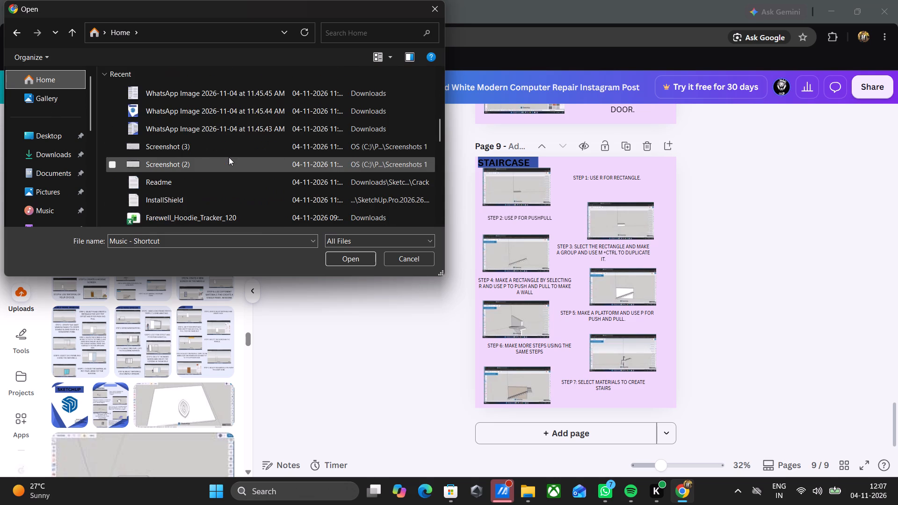
{"action": "scroll", "coordinate": [229, 157], "scroll_direction": "down", "scroll_amount": 1}
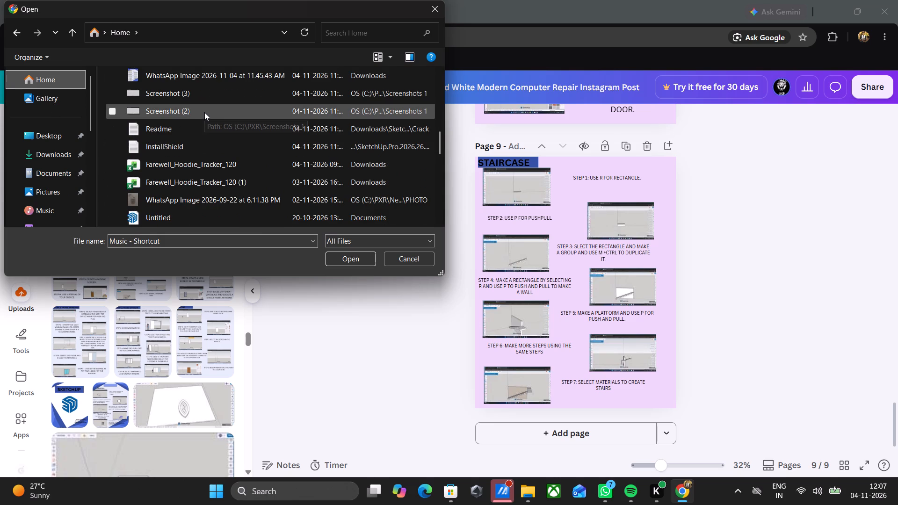
{"action": "double_click", "coordinate": [213, 108]}
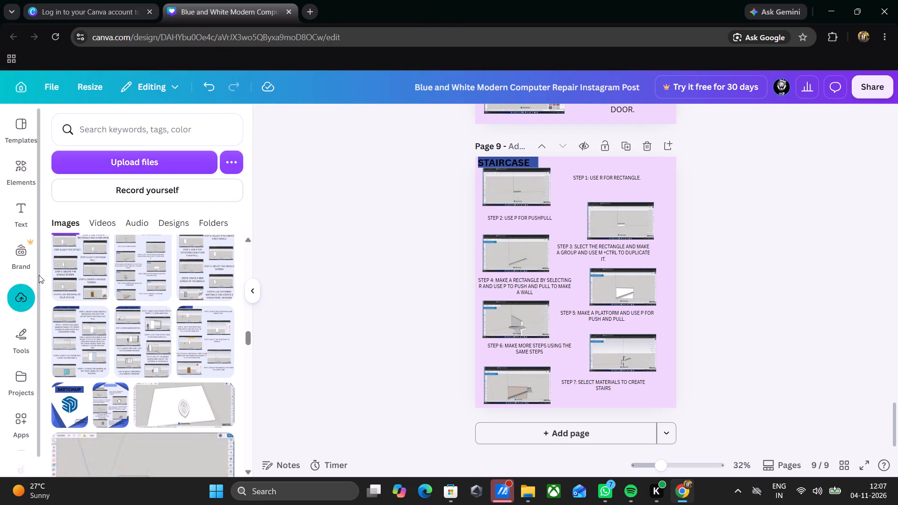
Switch to File Explorer, find Screenshot (3) among the recent files, and open the folder that contains it.
{"action": "left_click", "coordinate": [524, 498]}
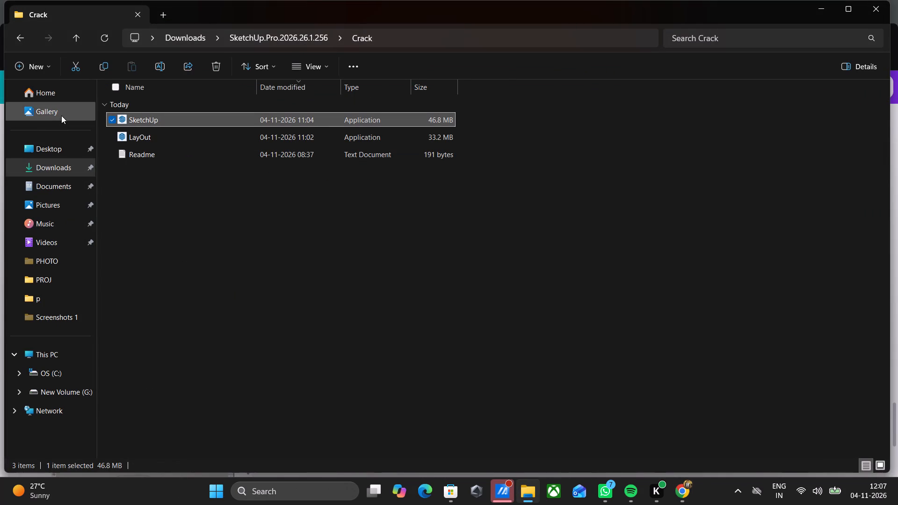
{"action": "left_click", "coordinate": [60, 96]}
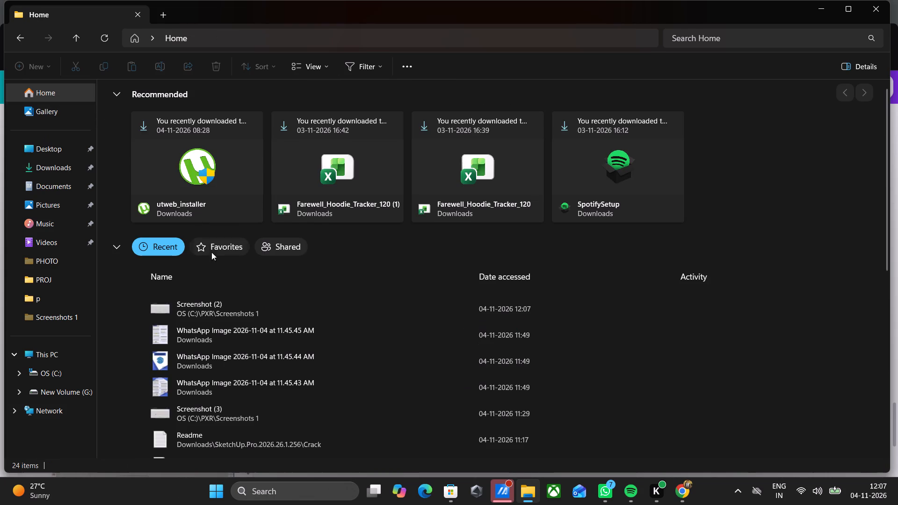
{"action": "scroll", "coordinate": [232, 306], "scroll_direction": "down", "scroll_amount": 3}
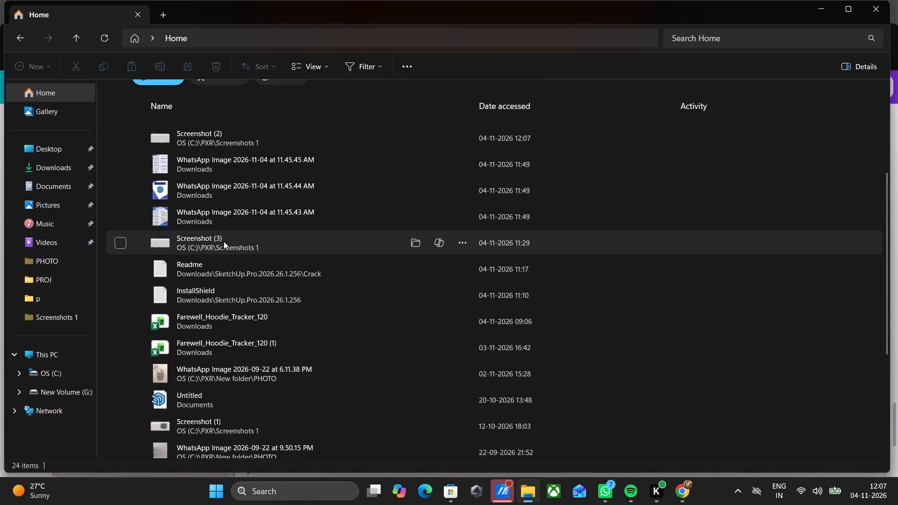
{"action": "left_click", "coordinate": [223, 248]}
{"action": "double_click", "coordinate": [223, 248]}
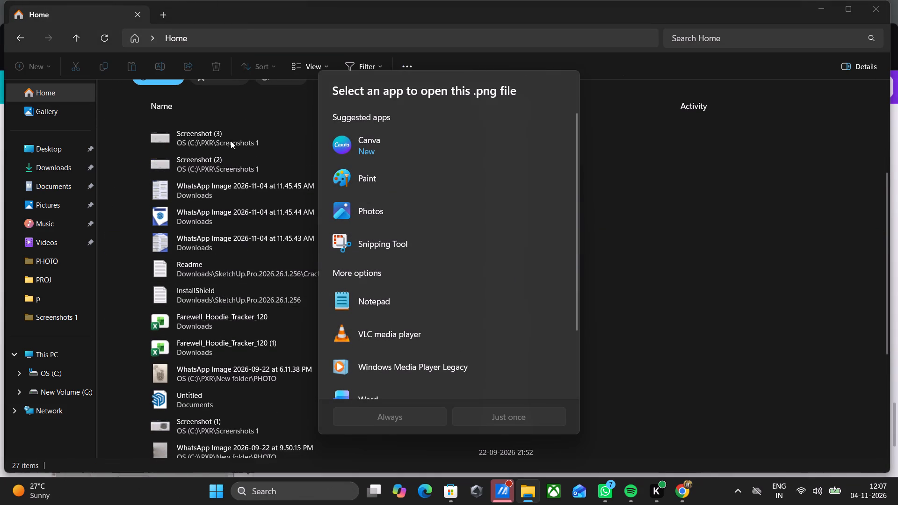
{"action": "left_click", "coordinate": [231, 138]}
{"action": "left_click", "coordinate": [417, 140]}
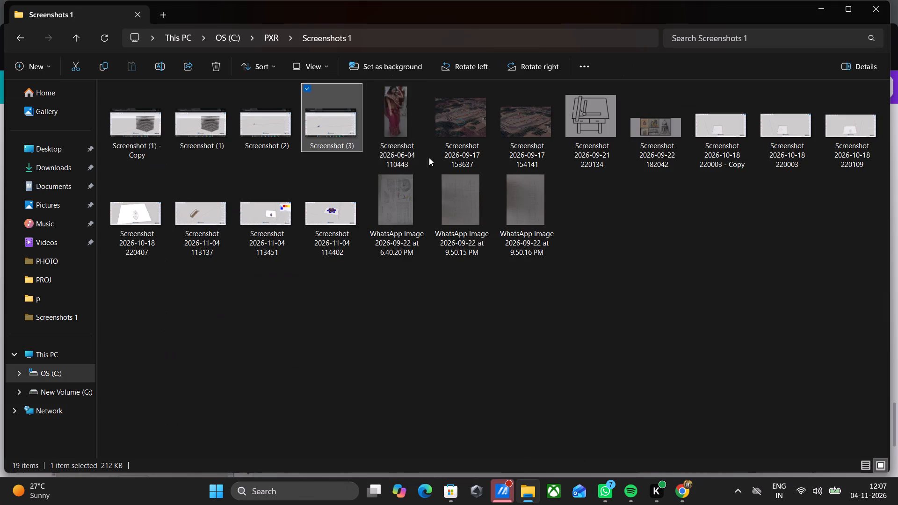
Open Screenshot (3) with VLC media player, setting it as the app always used for .png files.
{"action": "left_click", "coordinate": [327, 109]}
{"action": "left_click", "coordinate": [341, 112]}
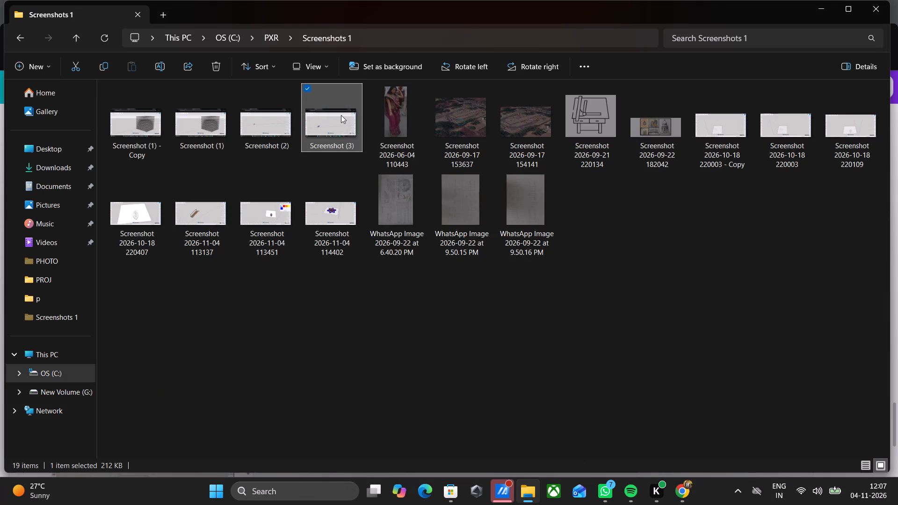
{"action": "left_click", "coordinate": [341, 115]}
{"action": "left_click", "coordinate": [334, 129]}
{"action": "scroll", "coordinate": [333, 132], "scroll_direction": "up", "scroll_amount": 3}
{"action": "double_click", "coordinate": [334, 135]}
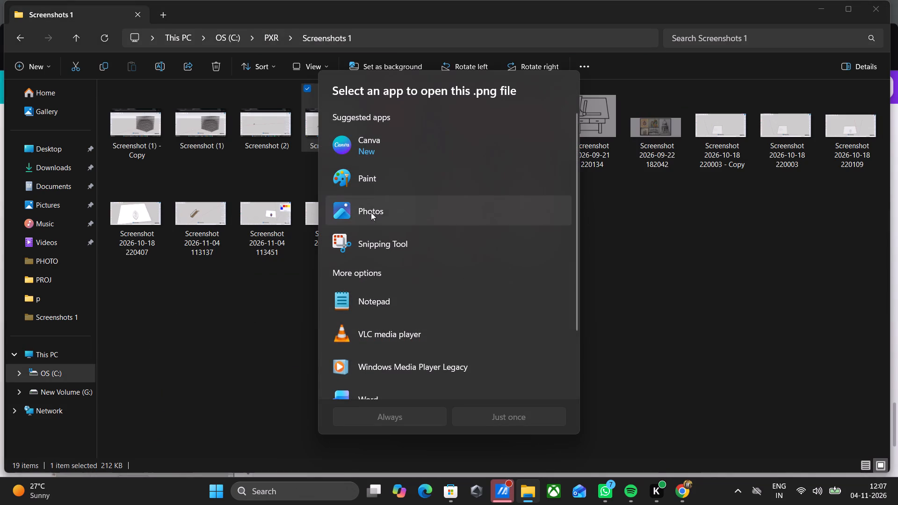
{"action": "left_click", "coordinate": [361, 318]}
{"action": "left_click", "coordinate": [365, 331]}
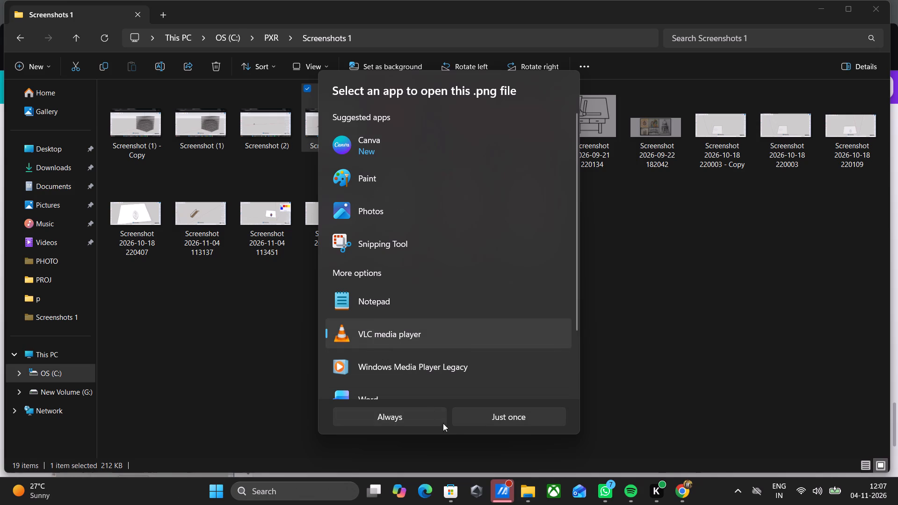
{"action": "left_click", "coordinate": [428, 417]}
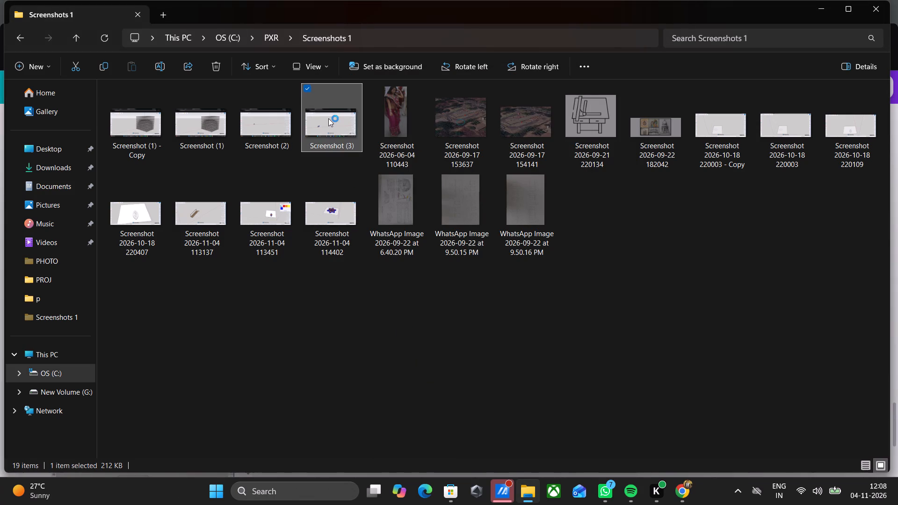
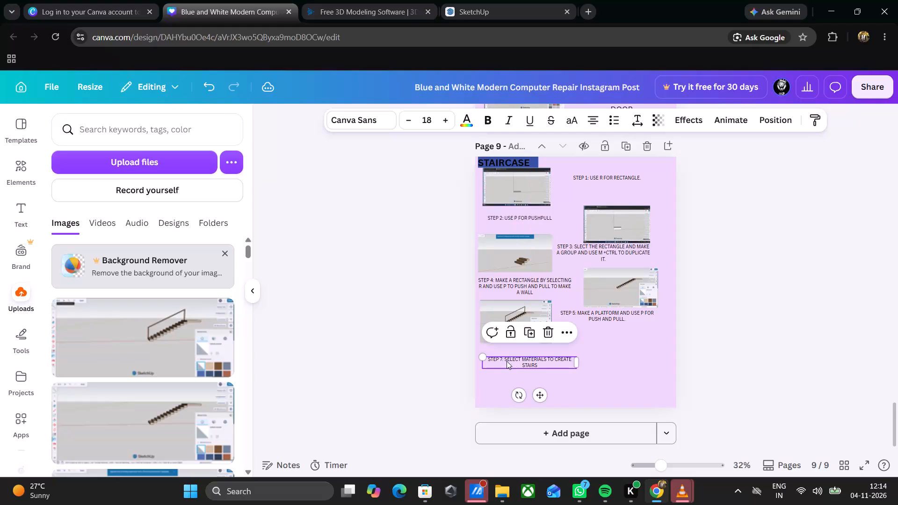
Renumber the last caption on the STAIRCASE page so it reads "STEP 6:" before "SELECT MATERIALS TO CREATE STAIRS".
{"action": "left_click", "coordinate": [506, 360]}
{"action": "left_click", "coordinate": [501, 360]}
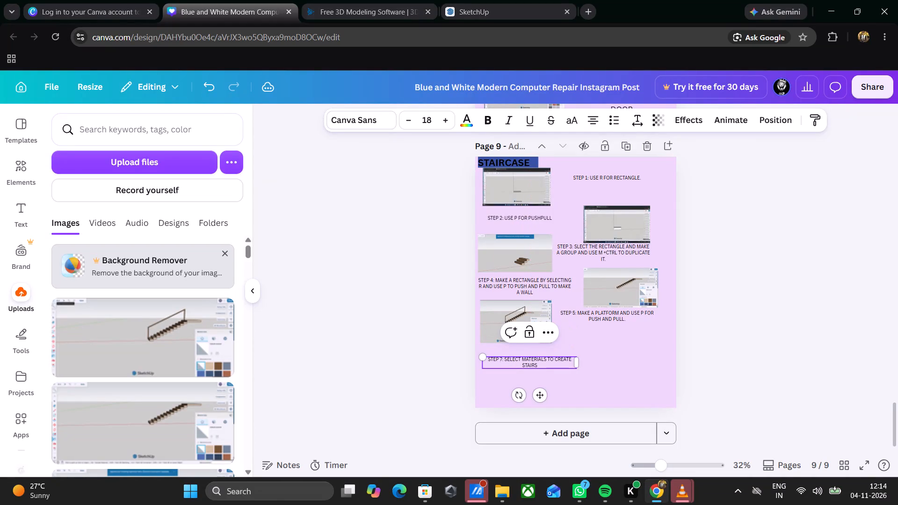
{"action": "left_click", "coordinate": [503, 359]}
{"action": "key", "text": "BackSpace"}
{"action": "key", "text": "BackSpace"}
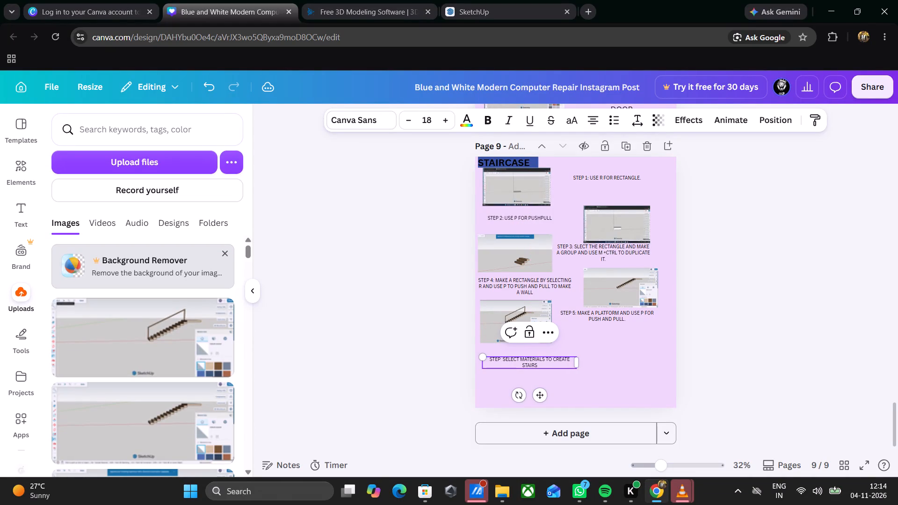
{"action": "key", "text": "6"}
{"action": "key", "text": "semicolon"}
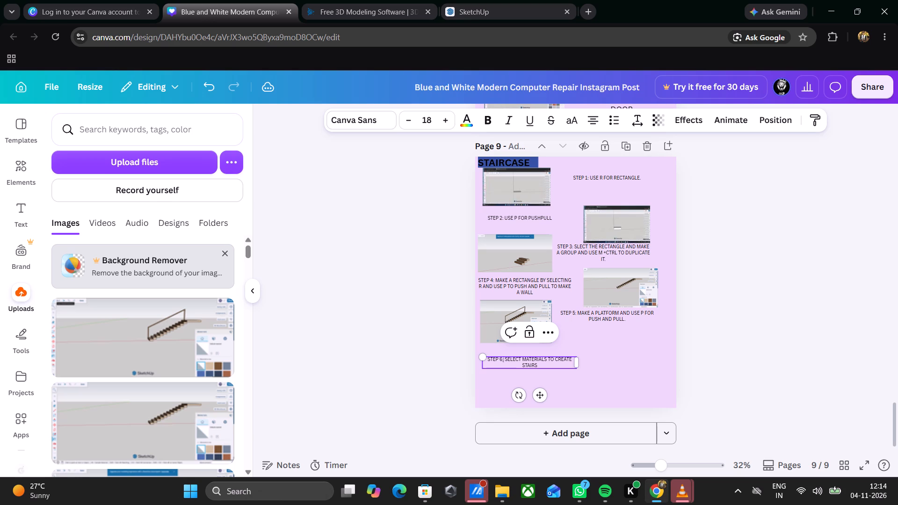
{"action": "key", "text": "BackSpace"}
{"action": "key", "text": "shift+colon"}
{"action": "left_click", "coordinate": [751, 352]}
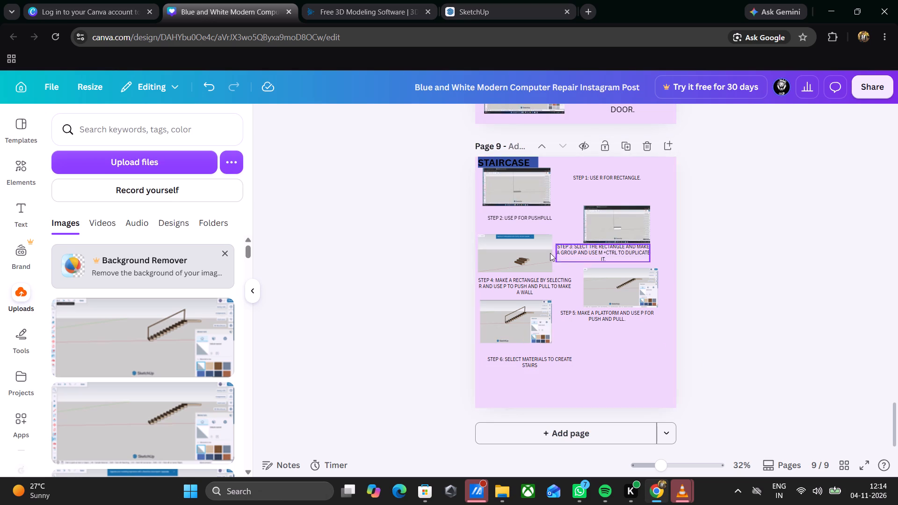
Review the design's pages from the STAIRCASE page back to the SKETCHUP cover page.
{"action": "scroll", "coordinate": [745, 353], "scroll_direction": "down", "scroll_amount": 3}
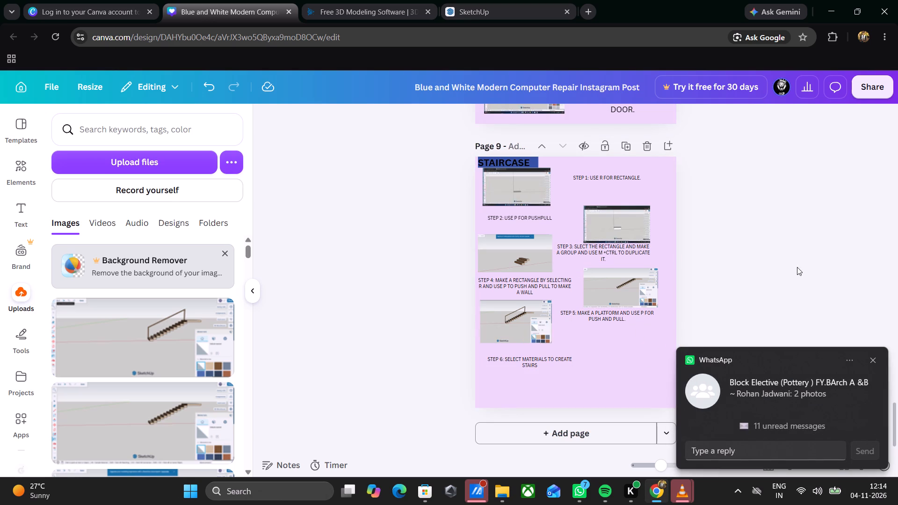
{"action": "left_click", "coordinate": [876, 357]}
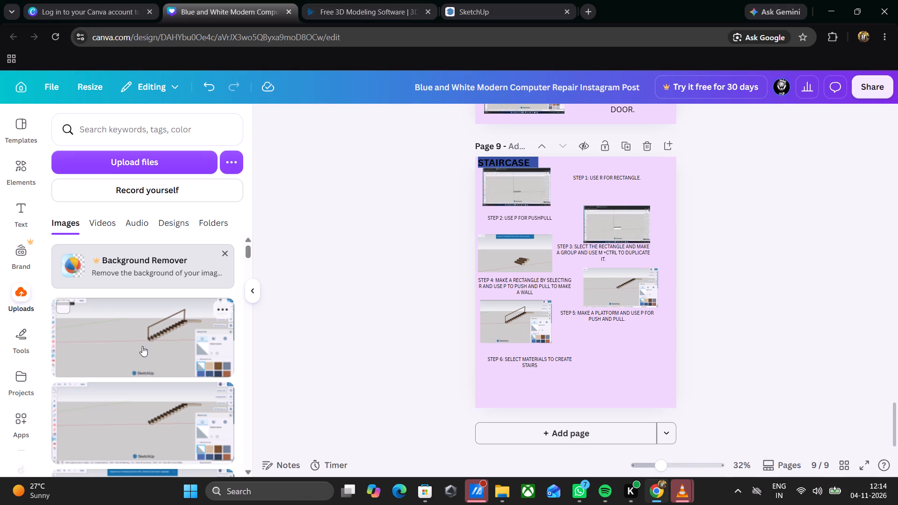
{"action": "scroll", "coordinate": [157, 349], "scroll_direction": "down", "scroll_amount": 2}
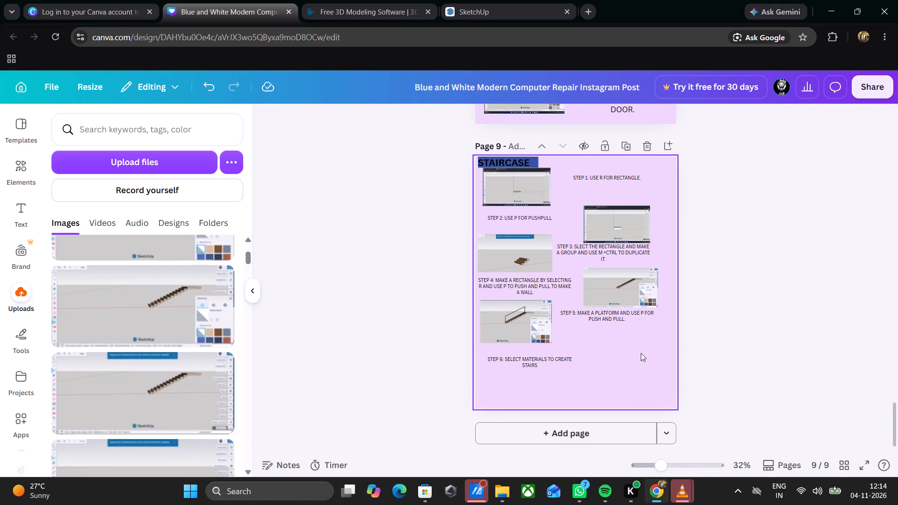
{"action": "key", "text": "Down"}
{"action": "key", "text": "Up"}
{"action": "scroll", "coordinate": [754, 301], "scroll_direction": "up", "scroll_amount": 4}
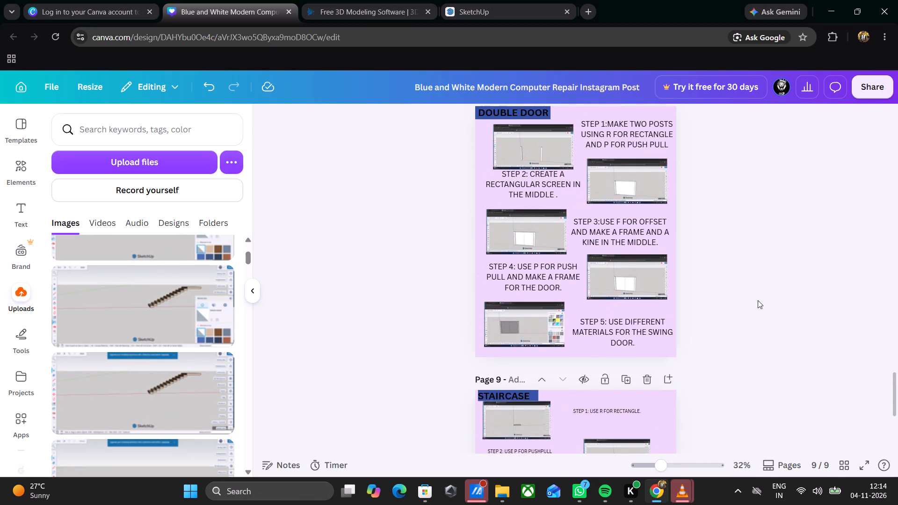
{"action": "scroll", "coordinate": [760, 305], "scroll_direction": "up", "scroll_amount": 4}
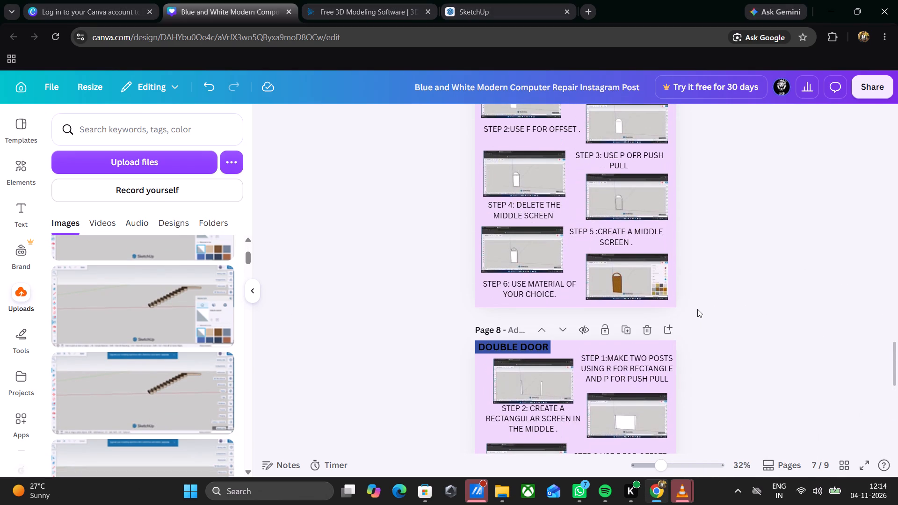
{"action": "scroll", "coordinate": [697, 309], "scroll_direction": "up", "scroll_amount": 4}
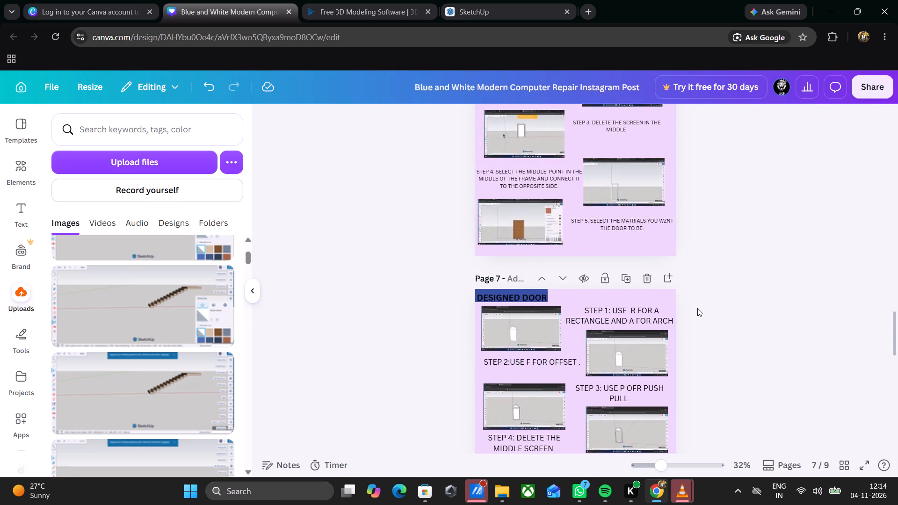
{"action": "scroll", "coordinate": [697, 308], "scroll_direction": "up", "scroll_amount": 6}
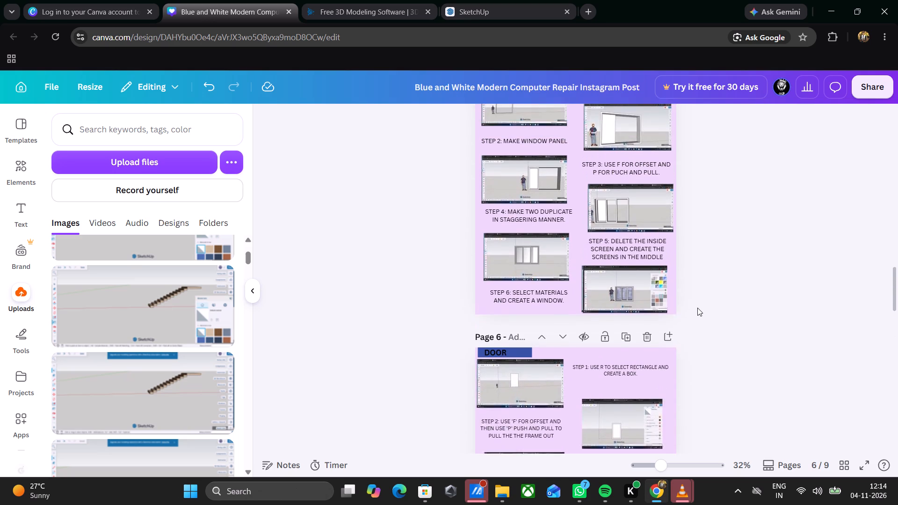
{"action": "scroll", "coordinate": [697, 308], "scroll_direction": "up", "scroll_amount": 6}
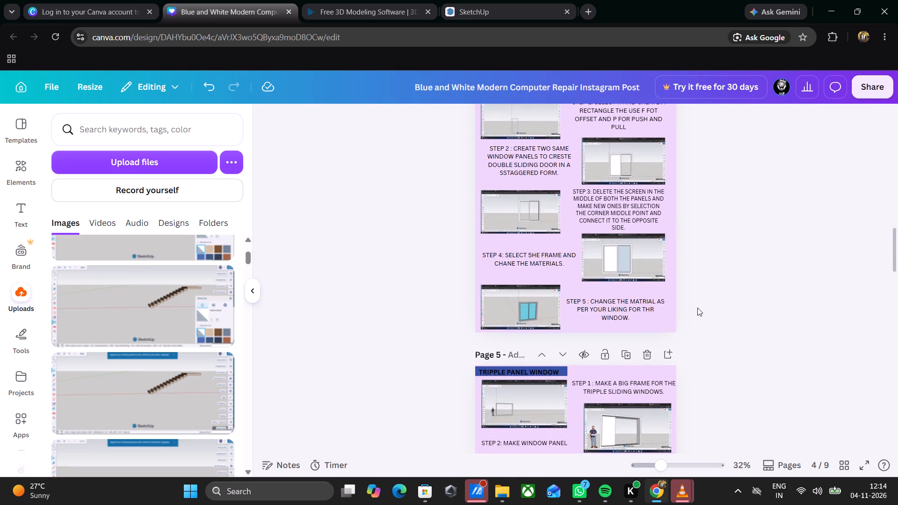
{"action": "scroll", "coordinate": [697, 308], "scroll_direction": "up", "scroll_amount": 9}
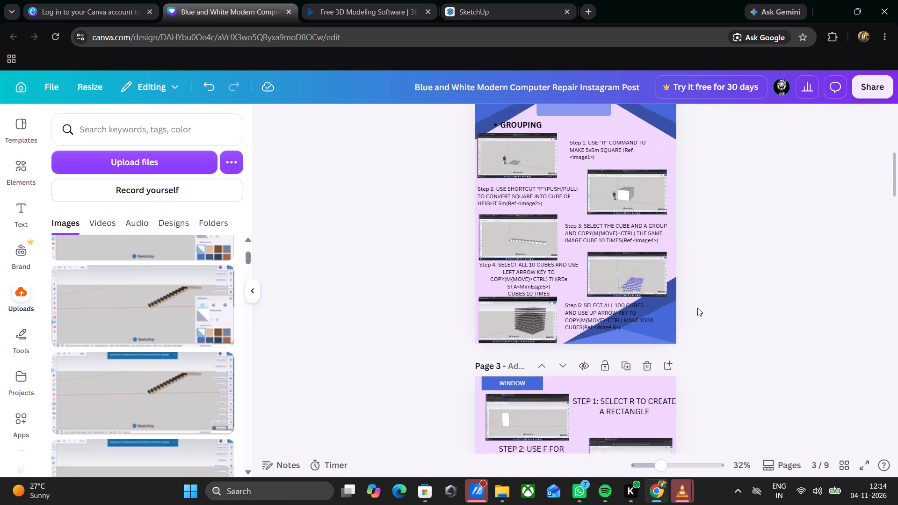
{"action": "scroll", "coordinate": [697, 308], "scroll_direction": "up", "scroll_amount": 7}
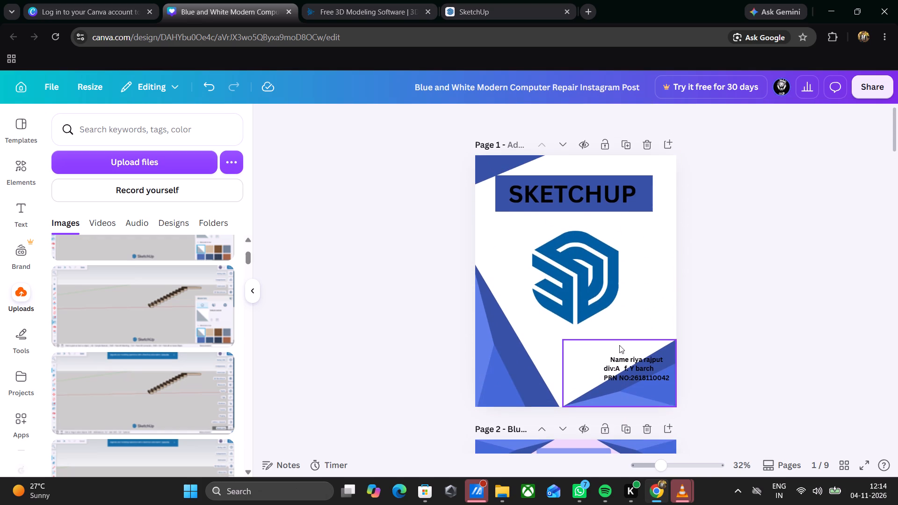
Replace the student name after "Name" in the cover page's details text with the new student's name.
{"action": "left_click", "coordinate": [645, 361]}
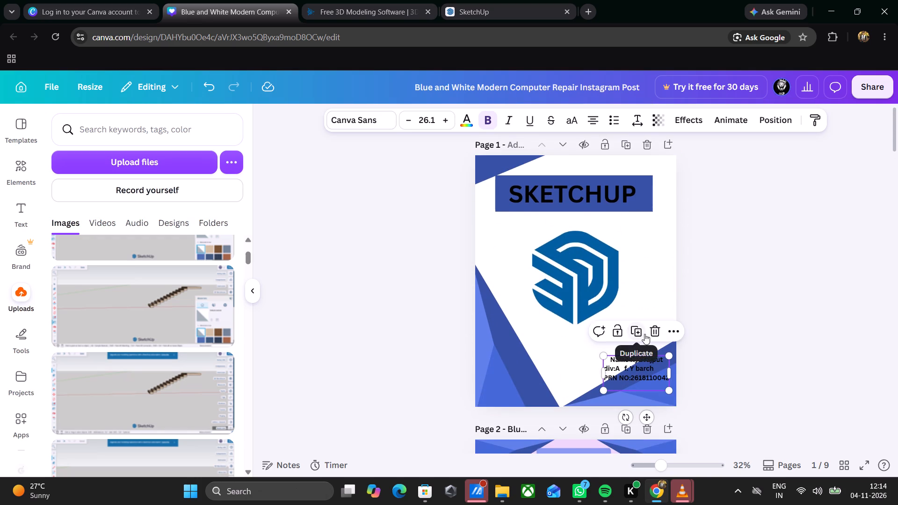
{"action": "double_click", "coordinate": [642, 362]}
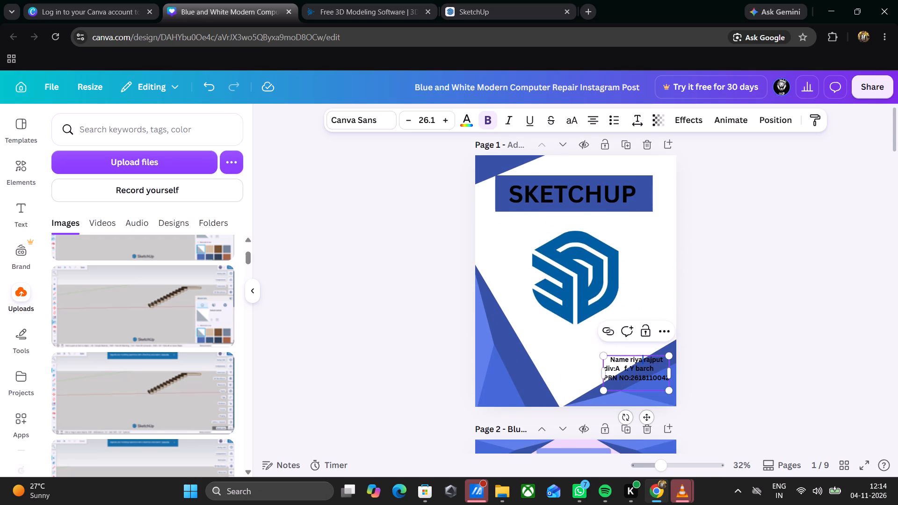
{"action": "left_click_drag", "start_coordinate": [630, 360], "coordinate": [666, 362]}
{"action": "left_click_drag", "start_coordinate": [666, 362], "coordinate": [665, 362]}
{"action": "key", "text": "BackSpace"}
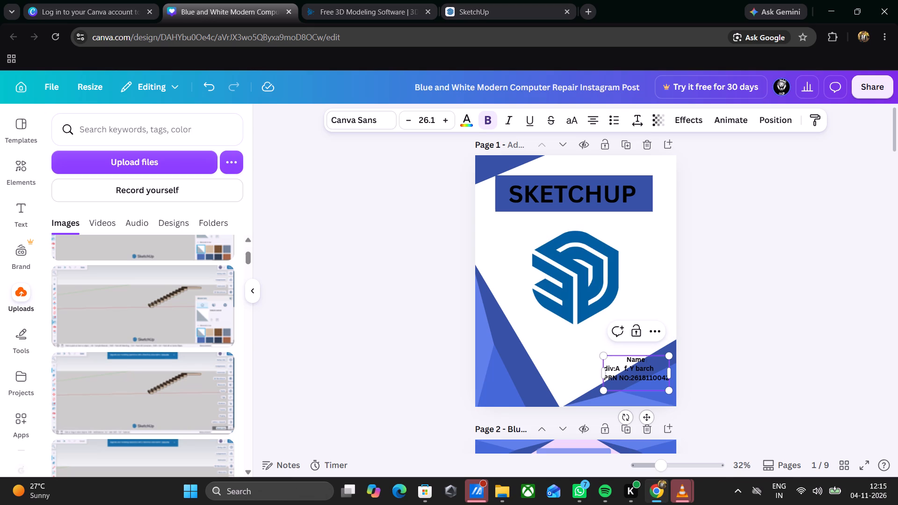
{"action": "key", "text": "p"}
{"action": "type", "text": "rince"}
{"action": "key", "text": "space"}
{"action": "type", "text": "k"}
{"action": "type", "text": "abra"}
{"action": "left_click", "coordinate": [823, 287]}
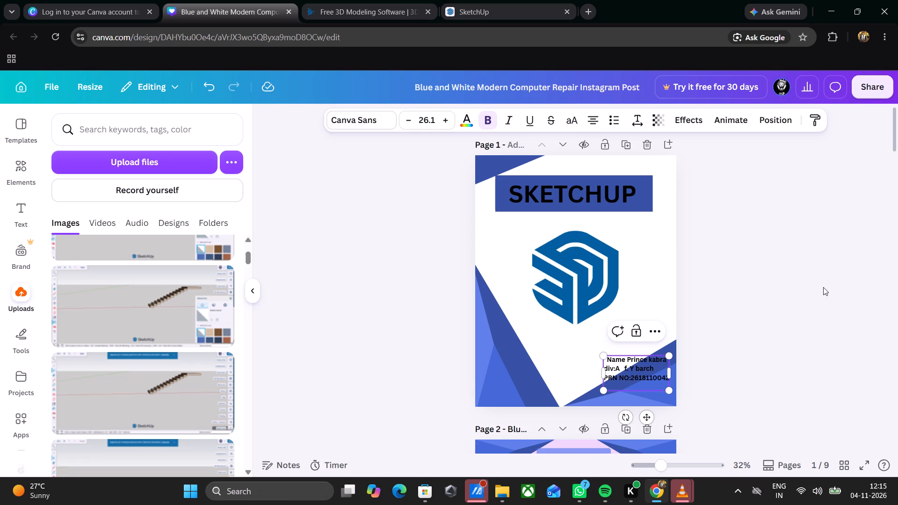
Change the division in the cover page's details text to B.
{"action": "scroll", "coordinate": [763, 317], "scroll_direction": "down", "scroll_amount": 1}
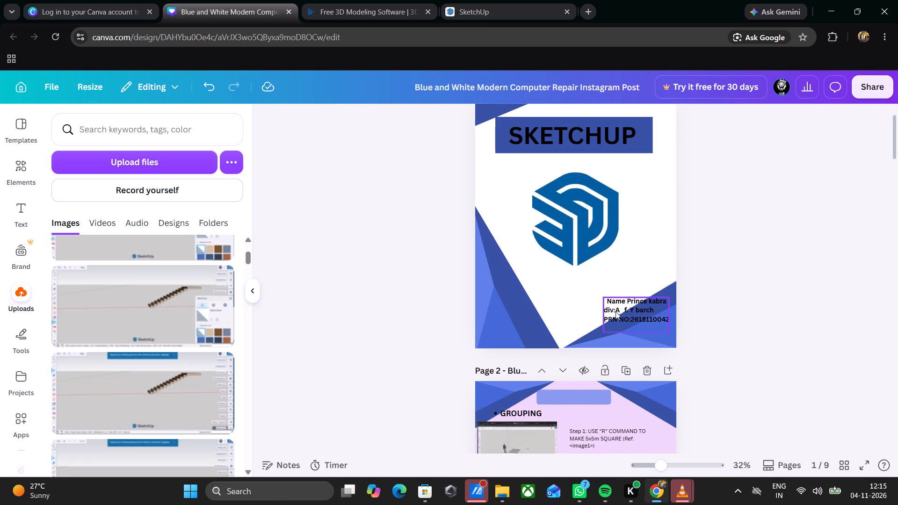
{"action": "left_click", "coordinate": [619, 308]}
{"action": "double_click", "coordinate": [618, 309]}
{"action": "left_click", "coordinate": [616, 310]}
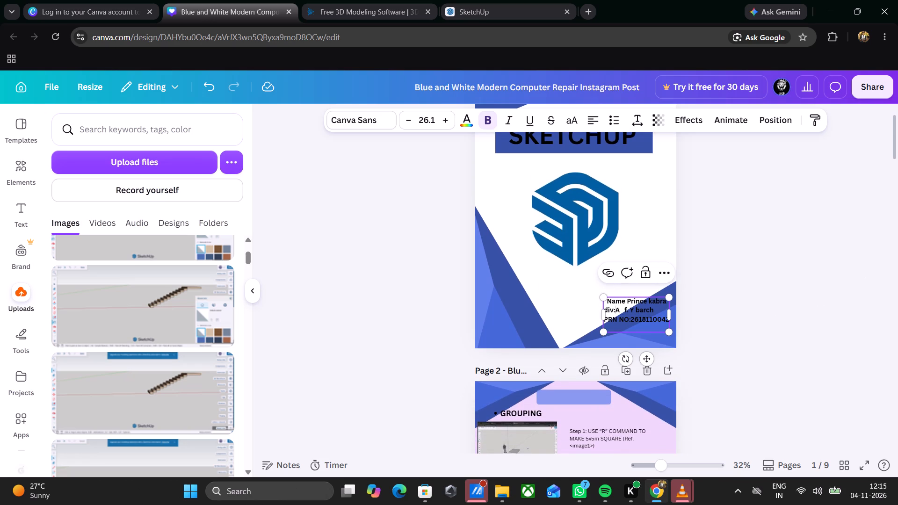
{"action": "left_click_drag", "start_coordinate": [616, 310], "coordinate": [621, 310]}
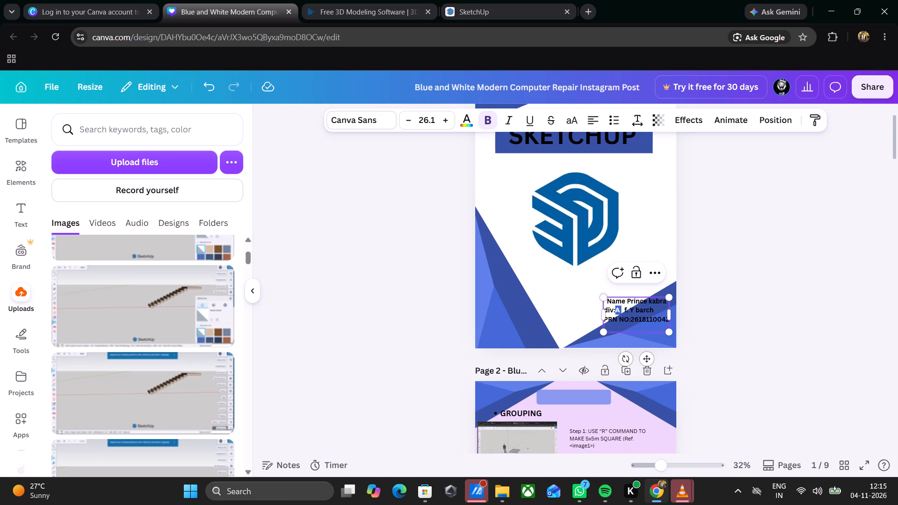
{"action": "key", "text": "BackSpace"}
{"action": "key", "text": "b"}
Replace the last digits of the PRN number in the cover page's details text with the new student's, widening the text box to fit.
{"action": "left_click", "coordinate": [662, 322]}
{"action": "left_click", "coordinate": [665, 320]}
{"action": "left_click_drag", "start_coordinate": [660, 318], "coordinate": [670, 322]}
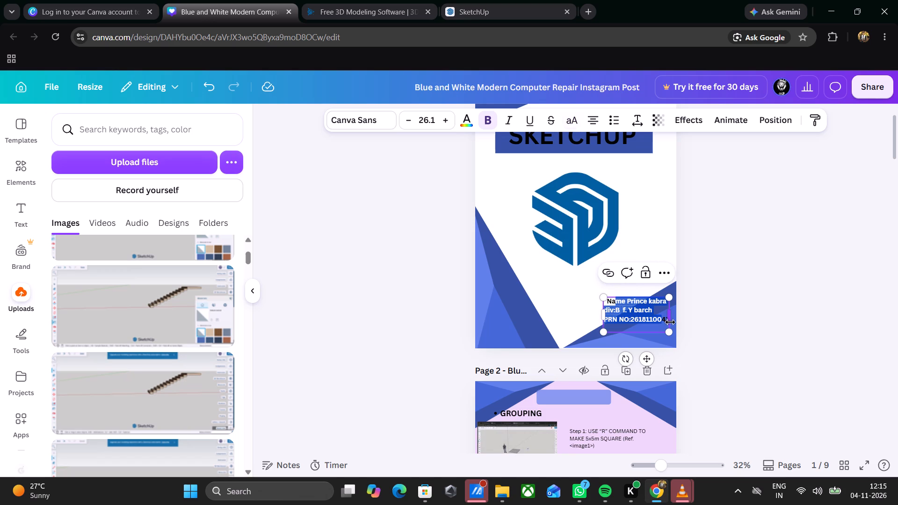
{"action": "left_click", "coordinate": [680, 324]}
{"action": "scroll", "coordinate": [675, 325], "scroll_direction": "up", "scroll_amount": 6}
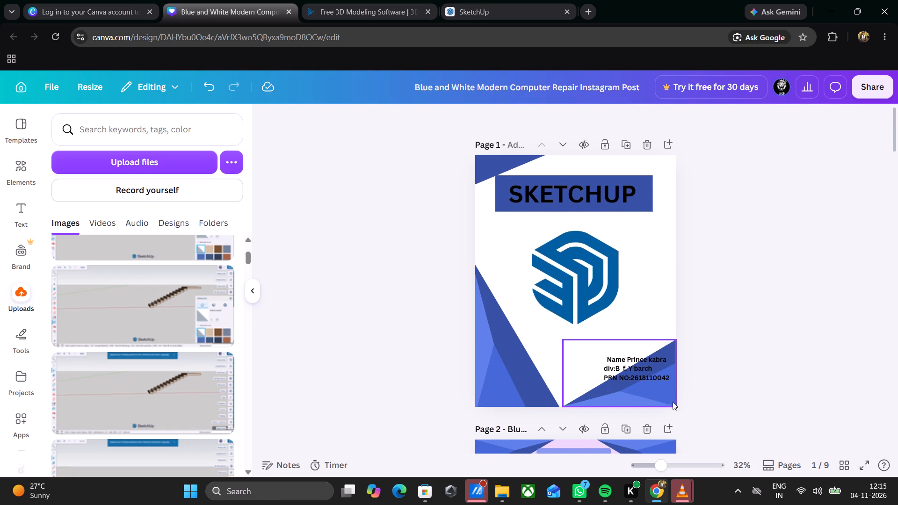
{"action": "left_click", "coordinate": [666, 378]}
{"action": "left_click", "coordinate": [666, 378]}
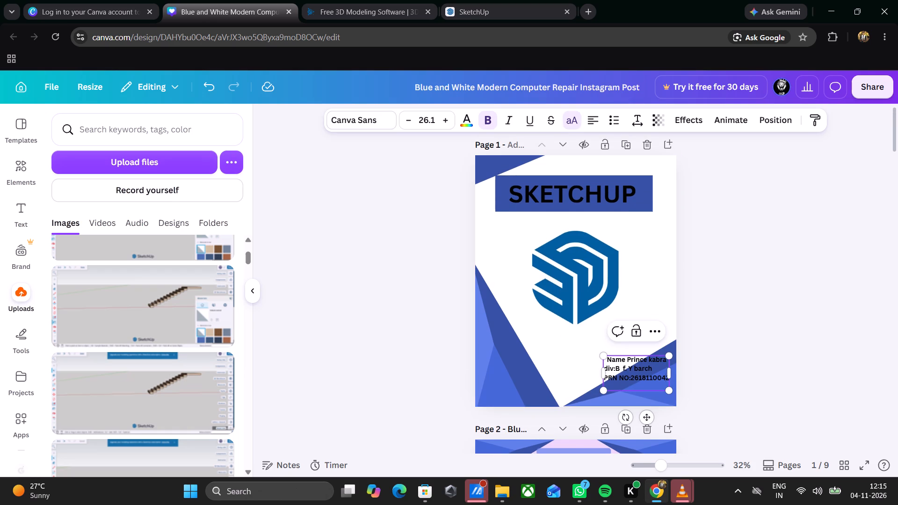
{"action": "double_click", "coordinate": [665, 379]}
{"action": "left_click", "coordinate": [662, 377]}
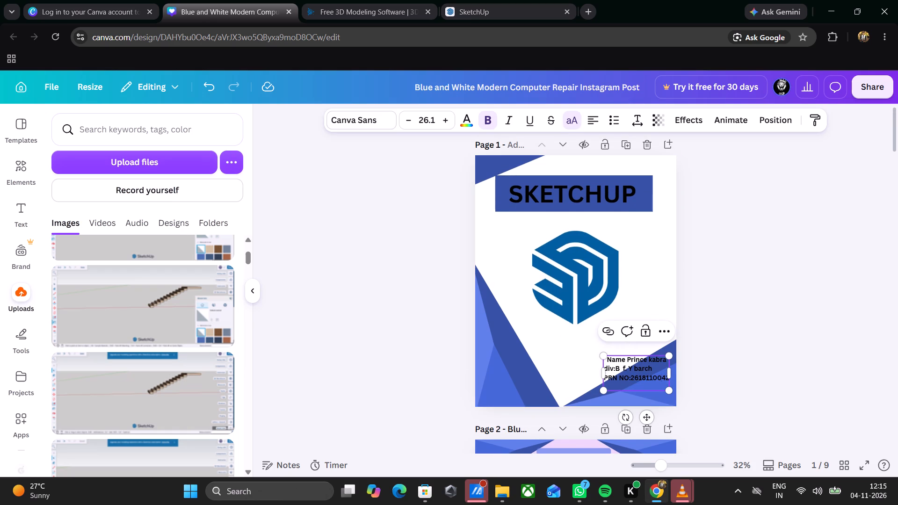
{"action": "left_click", "coordinate": [662, 377]}
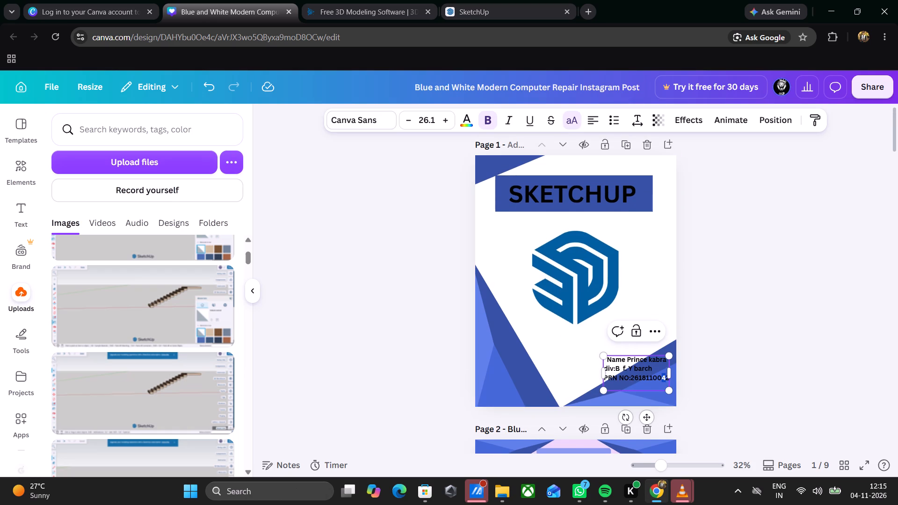
{"action": "key", "text": "BackSpace"}
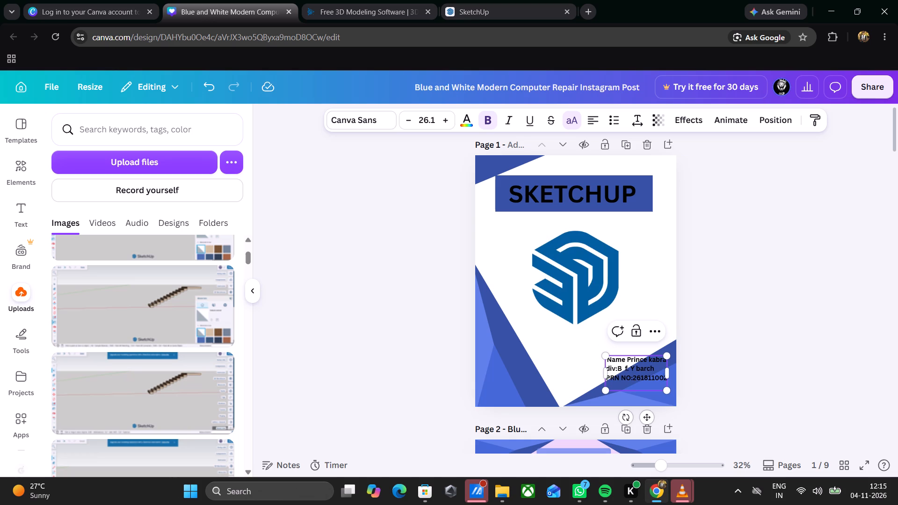
{"action": "left_click", "coordinate": [659, 381]}
{"action": "scroll", "coordinate": [659, 381], "scroll_direction": "up", "scroll_amount": 3}
{"action": "left_click_drag", "start_coordinate": [669, 376], "coordinate": [676, 377]}
{"action": "left_click", "coordinate": [666, 375]}
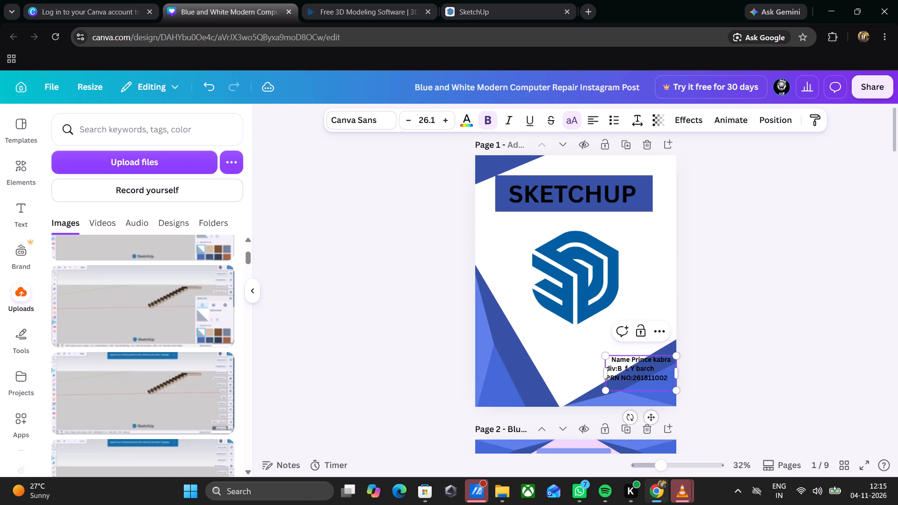
{"action": "key", "text": "BackSpace"}
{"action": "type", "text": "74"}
{"action": "left_click", "coordinate": [718, 348]}
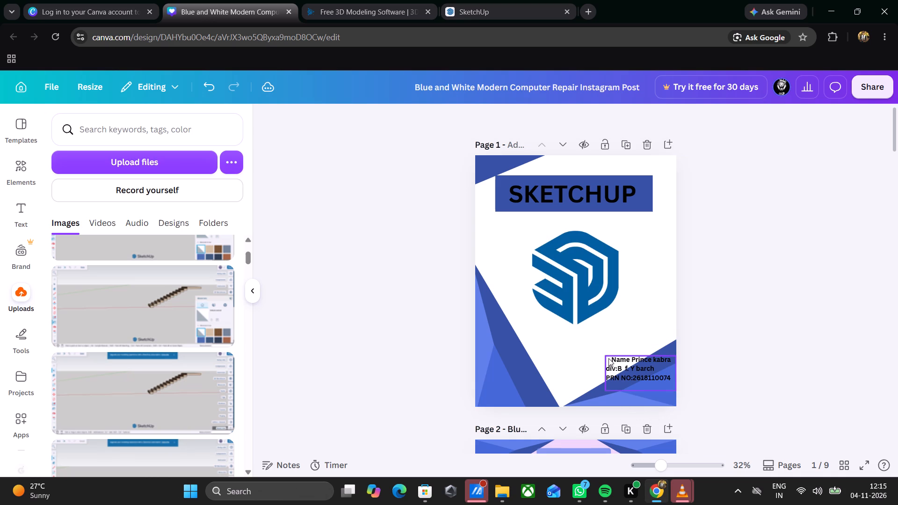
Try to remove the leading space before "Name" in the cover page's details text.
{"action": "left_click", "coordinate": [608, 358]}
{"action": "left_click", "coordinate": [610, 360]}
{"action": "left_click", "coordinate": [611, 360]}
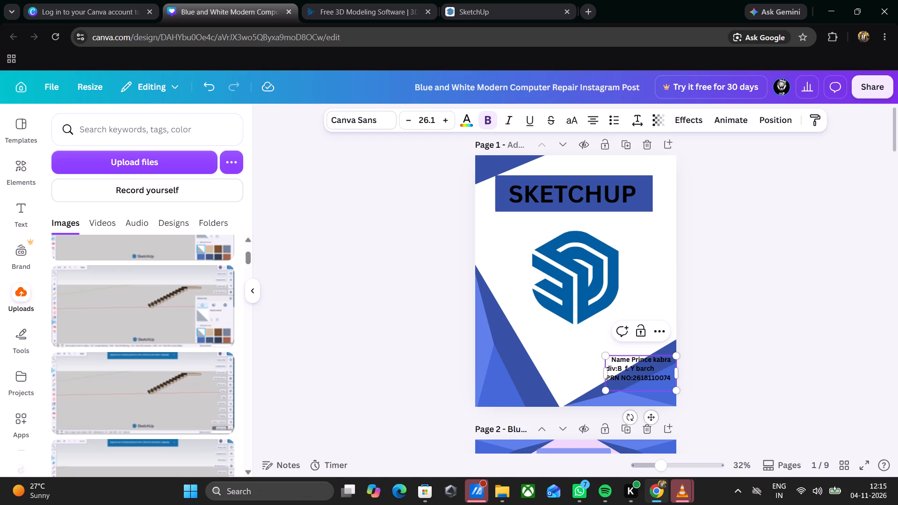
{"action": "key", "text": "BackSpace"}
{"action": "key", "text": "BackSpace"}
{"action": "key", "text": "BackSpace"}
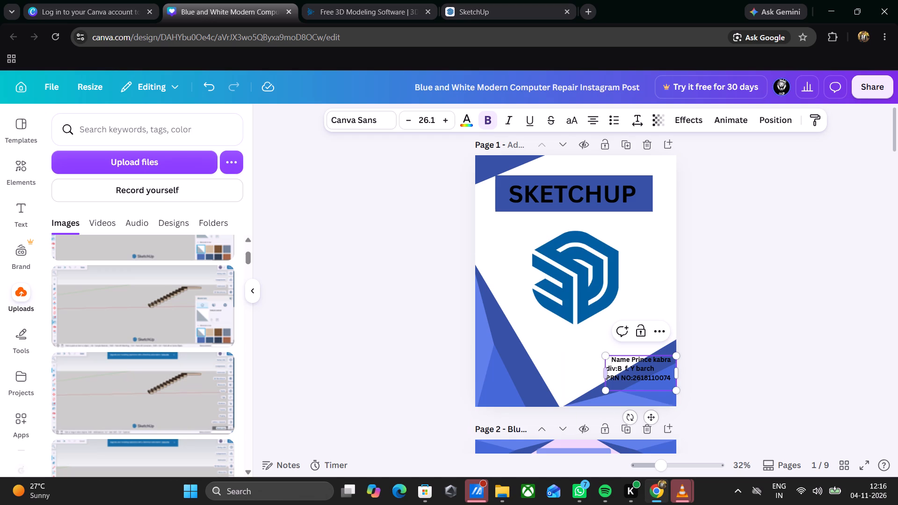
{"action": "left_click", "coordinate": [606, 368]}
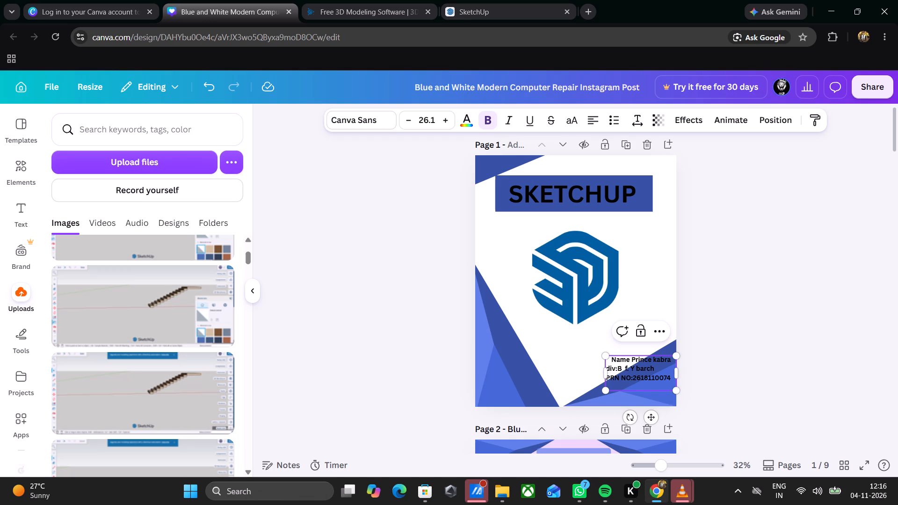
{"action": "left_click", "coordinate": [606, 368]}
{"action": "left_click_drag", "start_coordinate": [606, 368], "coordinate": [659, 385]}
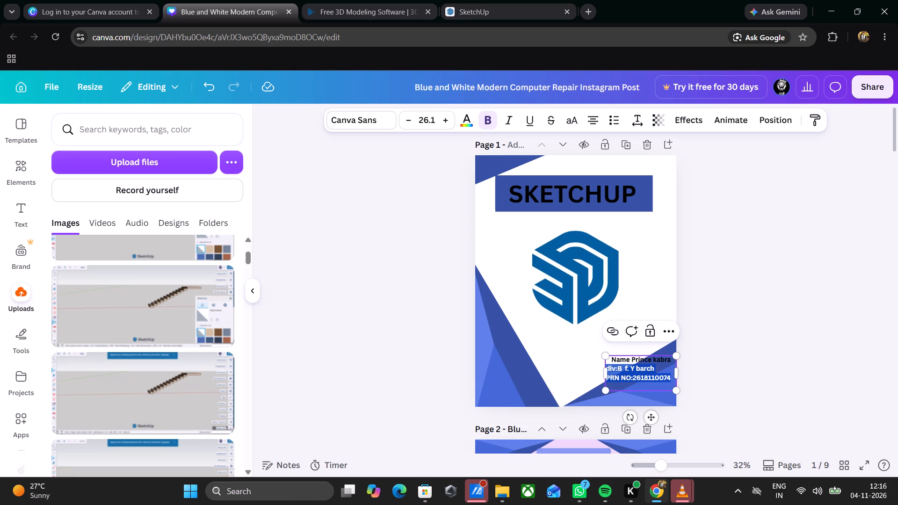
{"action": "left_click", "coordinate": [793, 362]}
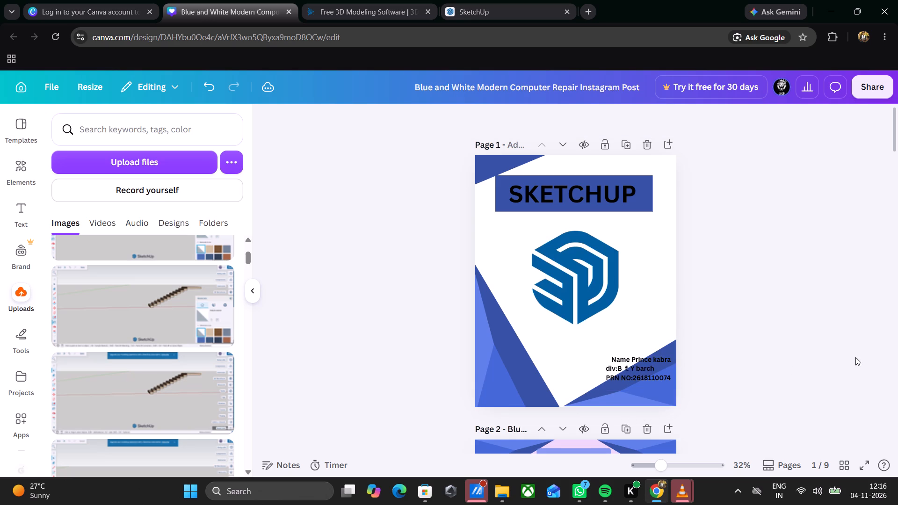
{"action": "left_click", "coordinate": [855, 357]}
Indent the "div" and "PRN NO" lines with leading spaces so they line up under "Name" in the details text.
{"action": "left_click", "coordinate": [605, 371]}
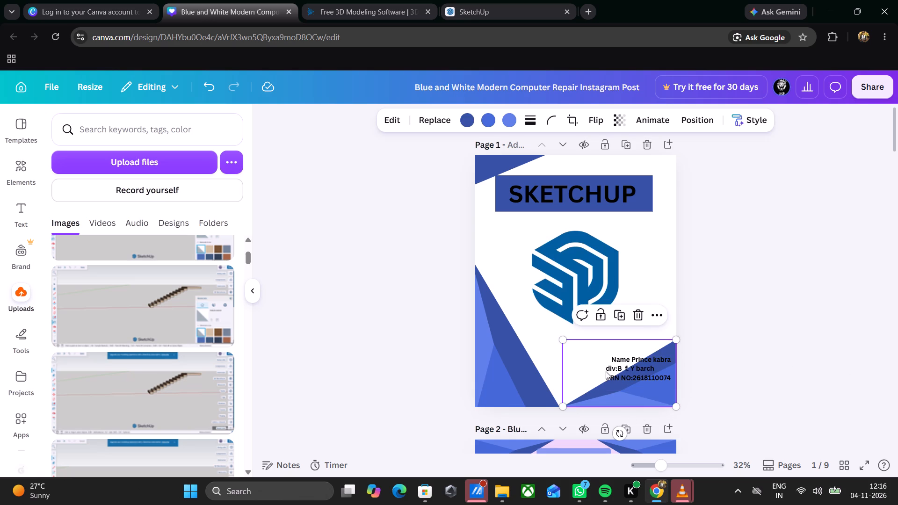
{"action": "left_click", "coordinate": [608, 367]}
{"action": "left_click", "coordinate": [670, 359]}
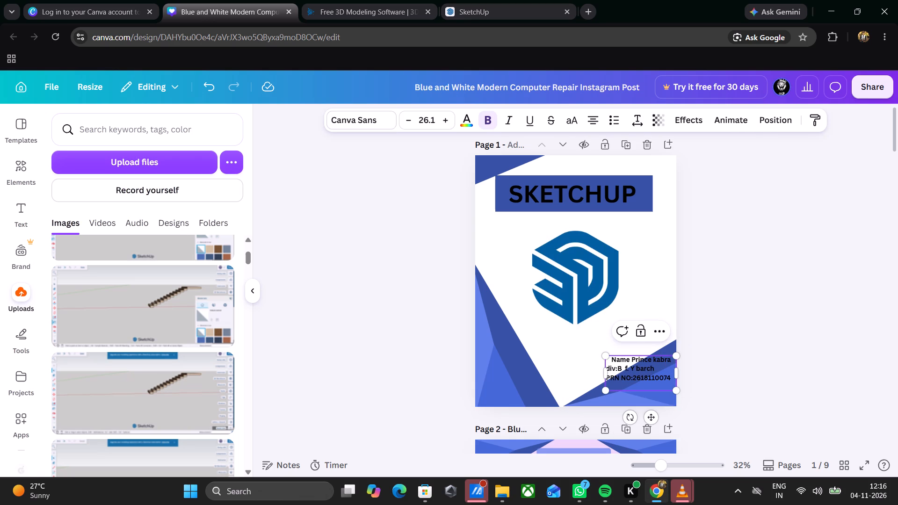
{"action": "left_click", "coordinate": [606, 368]}
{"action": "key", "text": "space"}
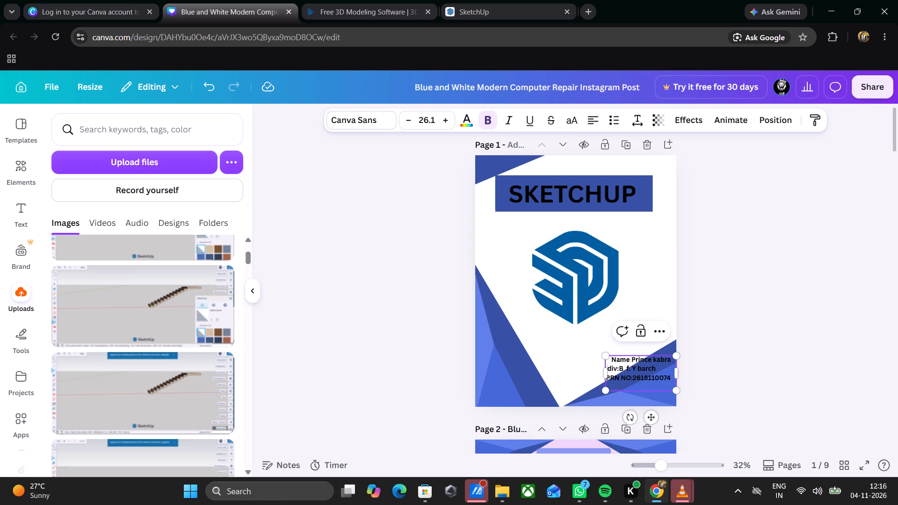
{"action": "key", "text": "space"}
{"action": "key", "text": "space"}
{"action": "left_click", "coordinate": [607, 376]}
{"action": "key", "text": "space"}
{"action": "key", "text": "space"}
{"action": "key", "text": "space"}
{"action": "left_click", "coordinate": [812, 350]}
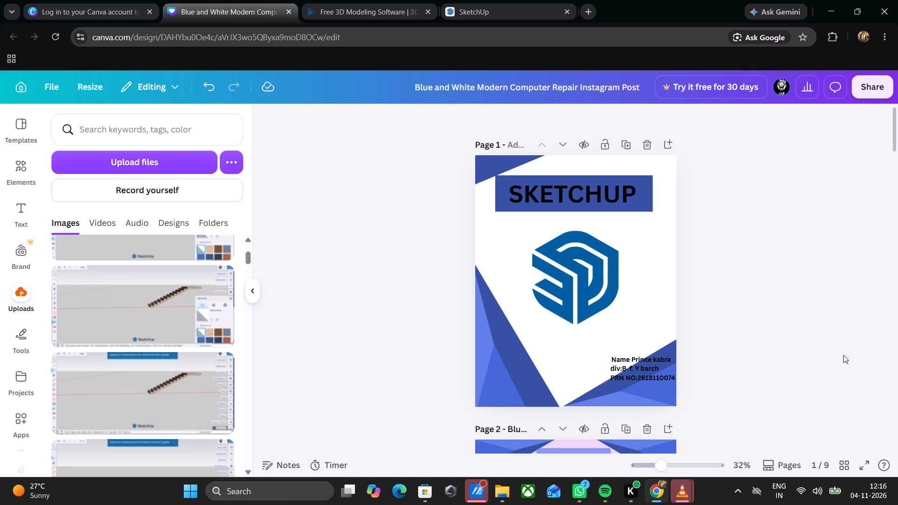
Move the student details text slightly inward from the cover page's right edge.
{"action": "left_click_drag", "start_coordinate": [641, 372], "coordinate": [631, 375]}
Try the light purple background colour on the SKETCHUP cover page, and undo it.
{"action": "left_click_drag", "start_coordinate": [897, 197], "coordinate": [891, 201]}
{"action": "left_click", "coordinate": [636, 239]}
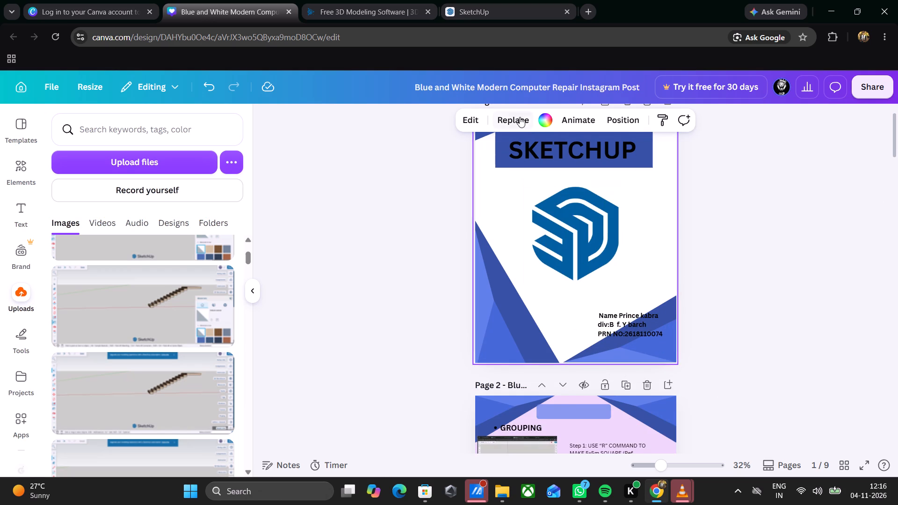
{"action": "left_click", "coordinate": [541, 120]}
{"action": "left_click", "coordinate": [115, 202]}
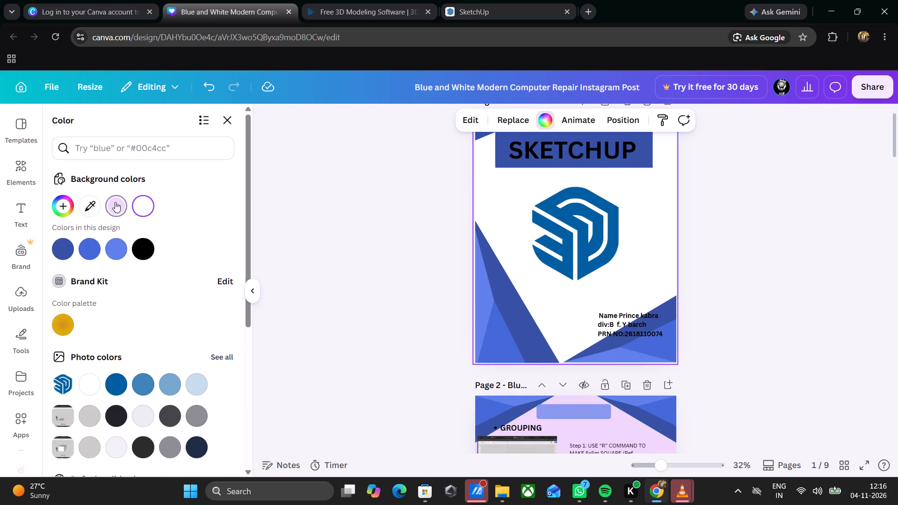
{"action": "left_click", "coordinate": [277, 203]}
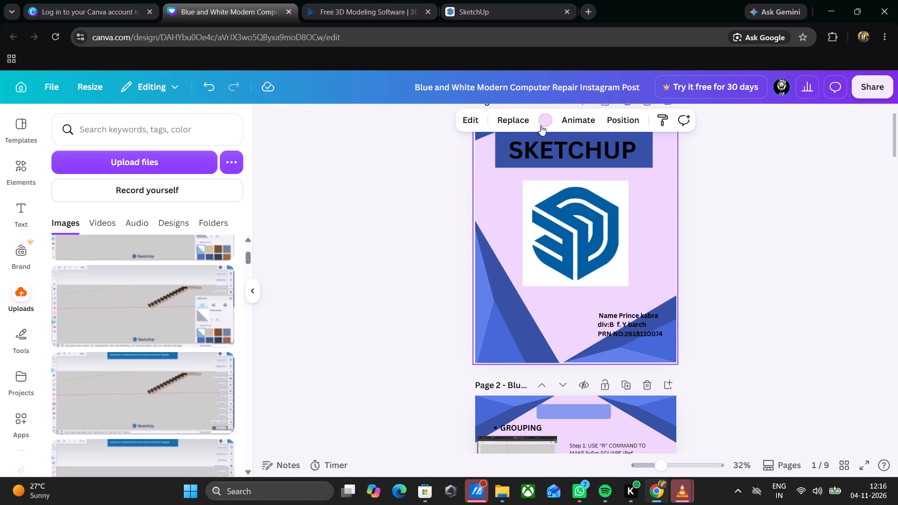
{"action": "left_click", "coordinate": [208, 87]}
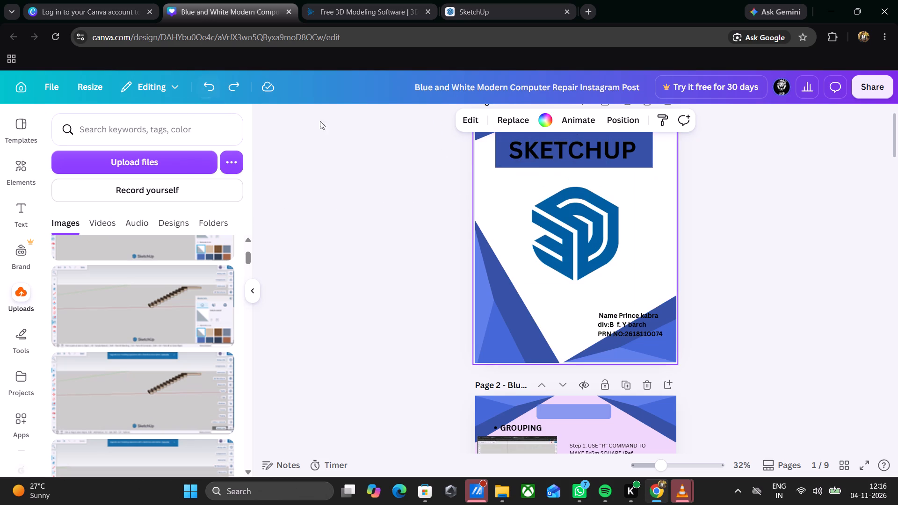
Add a new blank page after the STAIRCASE page at the end of the design.
{"action": "scroll", "coordinate": [733, 176], "scroll_direction": "down", "scroll_amount": 20}
{"action": "scroll", "coordinate": [733, 176], "scroll_direction": "down", "scroll_amount": 9}
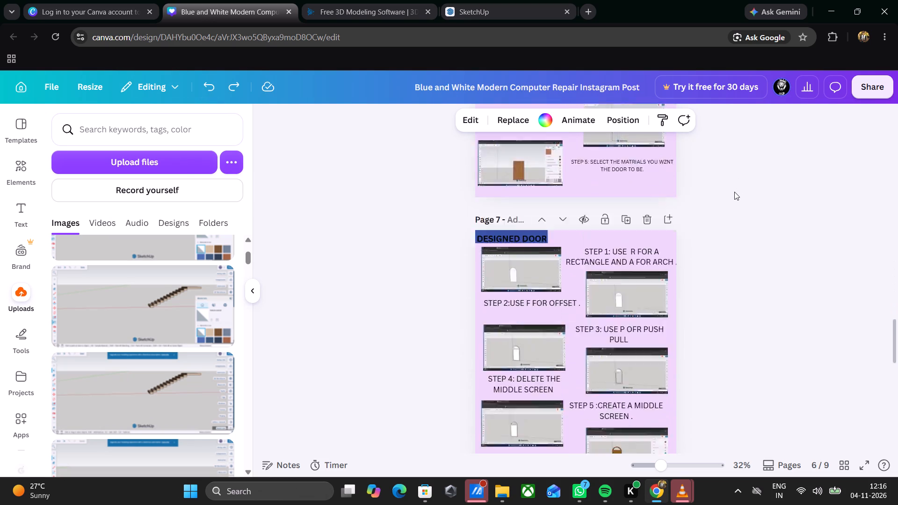
{"action": "scroll", "coordinate": [734, 192], "scroll_direction": "down", "scroll_amount": 16}
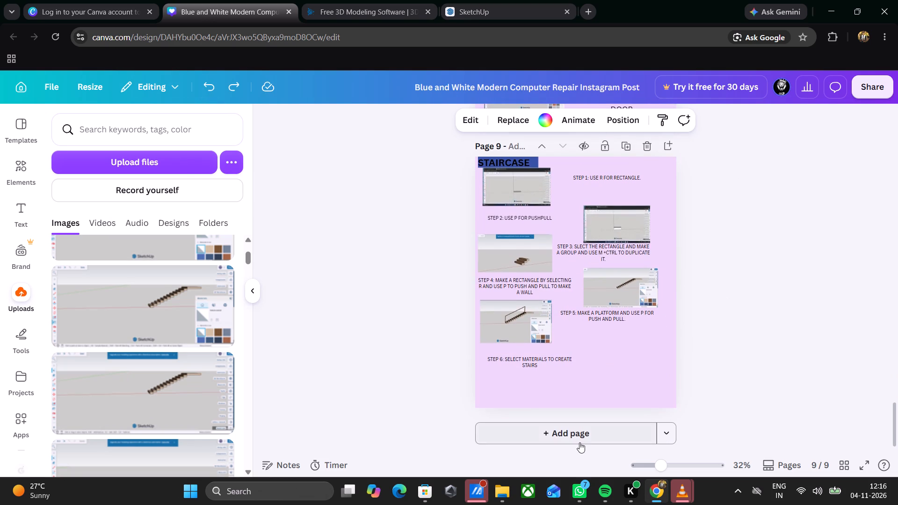
{"action": "left_click", "coordinate": [579, 440]}
Duplicate the STAIRCASE heading text together with its blue rectangle on page 9.
{"action": "scroll", "coordinate": [427, 286], "scroll_direction": "up", "scroll_amount": 5}
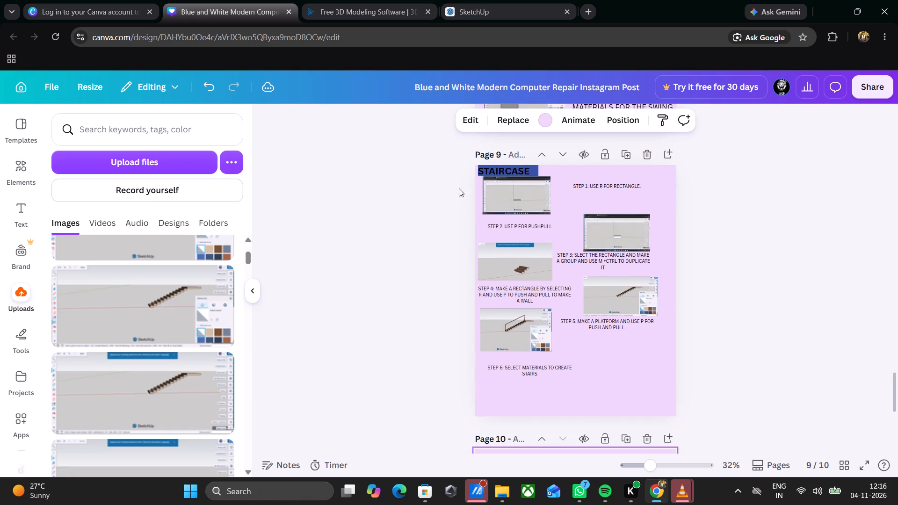
{"action": "left_click", "coordinate": [503, 168]}
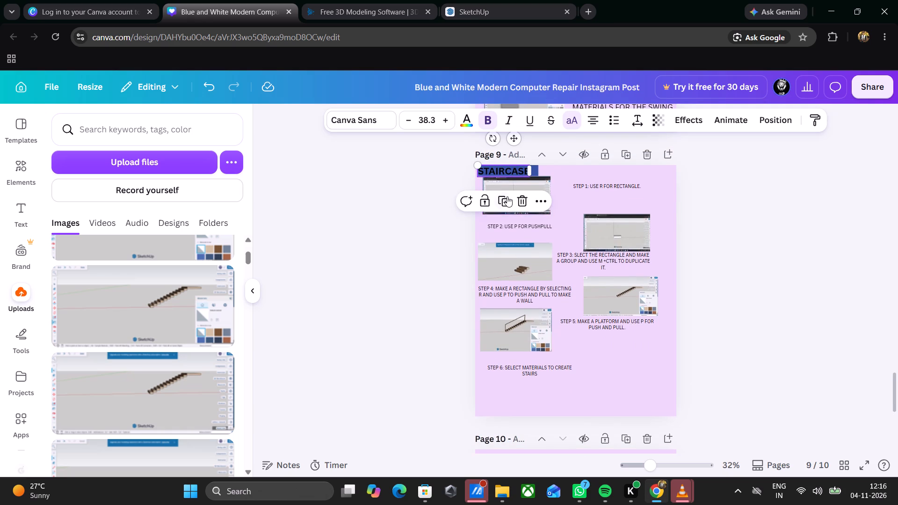
{"action": "left_click", "coordinate": [439, 158]}
{"action": "left_click_drag", "start_coordinate": [468, 162], "coordinate": [470, 162]}
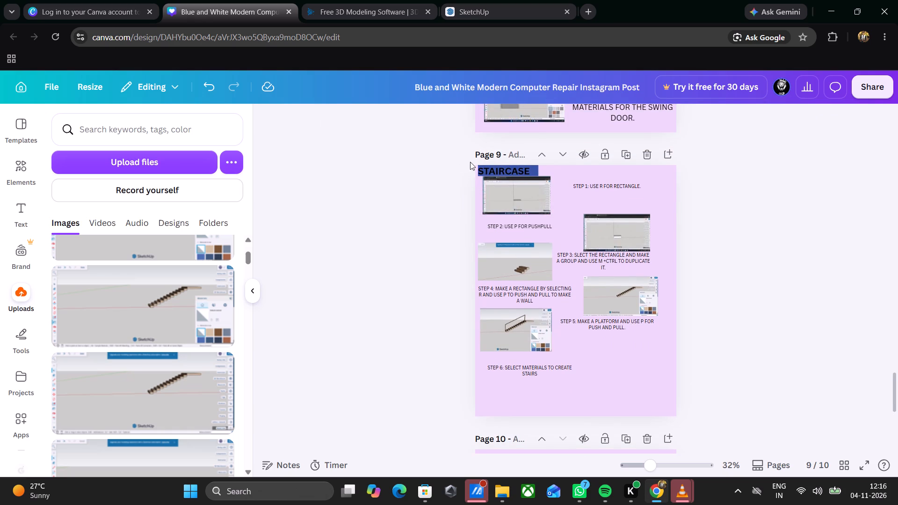
{"action": "left_click_drag", "start_coordinate": [470, 162], "coordinate": [537, 175]}
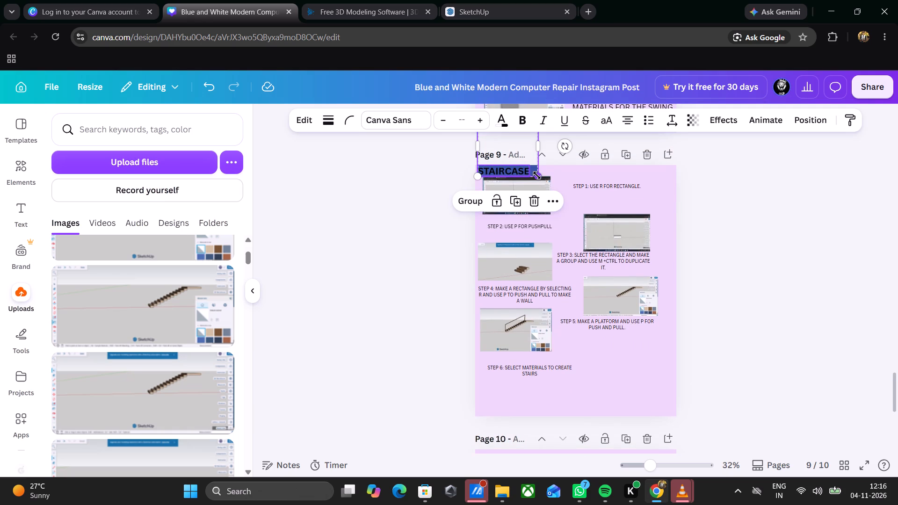
{"action": "left_click", "coordinate": [384, 176]}
{"action": "left_click_drag", "start_coordinate": [473, 167], "coordinate": [507, 172]}
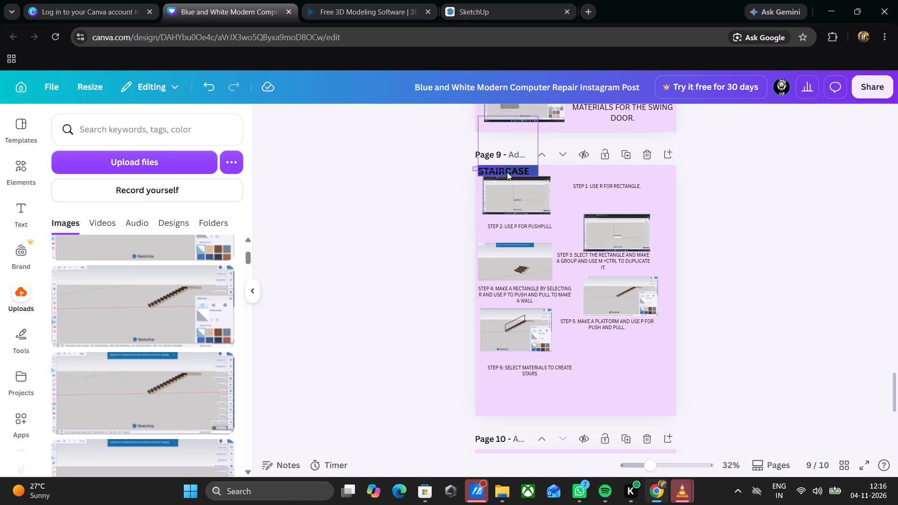
{"action": "left_click_drag", "start_coordinate": [507, 172], "coordinate": [542, 177]}
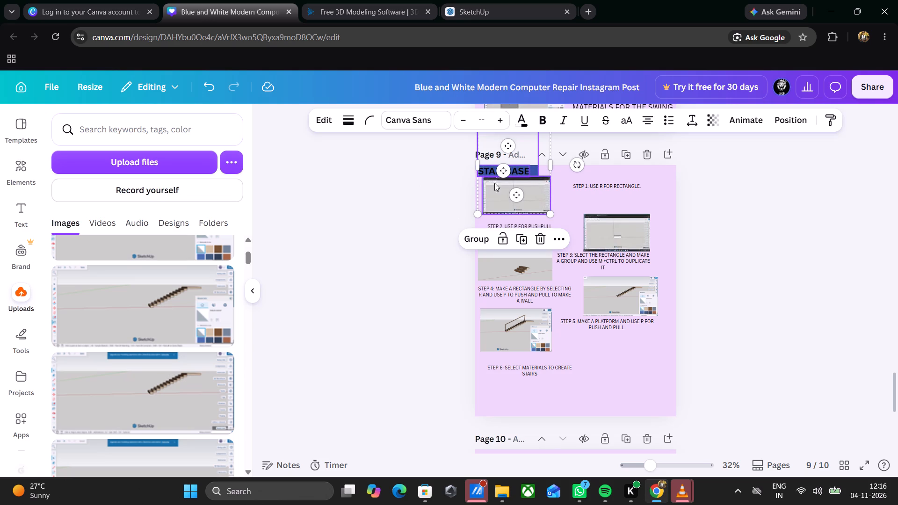
{"action": "left_click", "coordinate": [406, 188]}
{"action": "left_click_drag", "start_coordinate": [475, 163], "coordinate": [525, 166]}
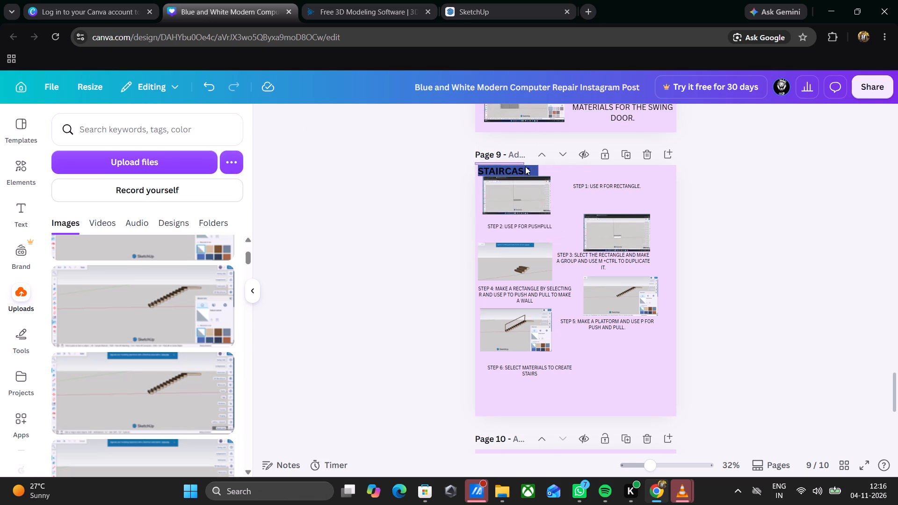
{"action": "left_click_drag", "start_coordinate": [525, 166], "coordinate": [537, 173]}
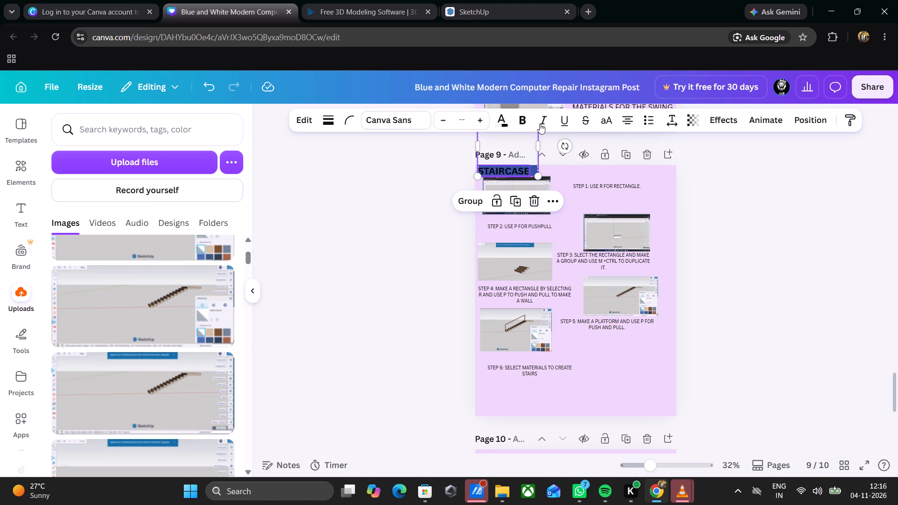
{"action": "left_click", "coordinate": [513, 199]}
Move the duplicated heading and blue rectangle from page 9 to the top-left corner of blank page 10.
{"action": "left_click", "coordinate": [510, 162]}
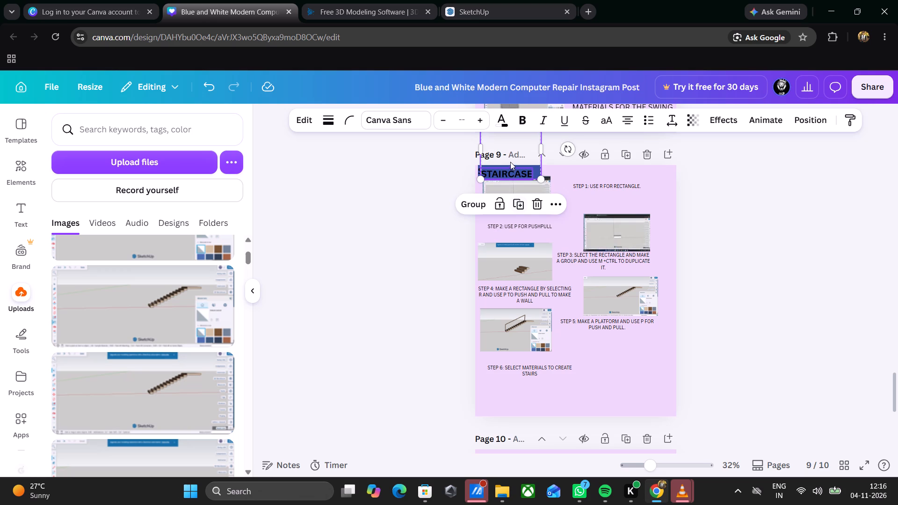
{"action": "scroll", "coordinate": [577, 407], "scroll_direction": "down", "scroll_amount": 3}
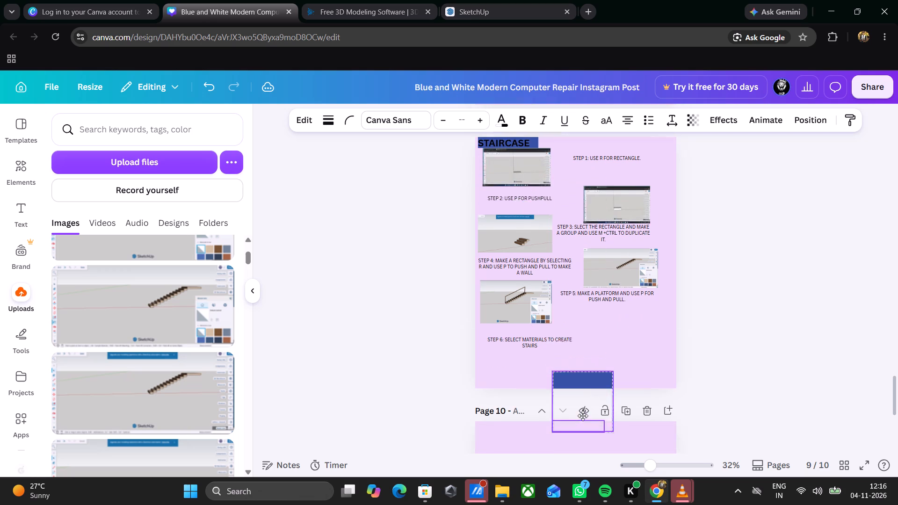
{"action": "scroll", "coordinate": [583, 416], "scroll_direction": "down", "scroll_amount": 2}
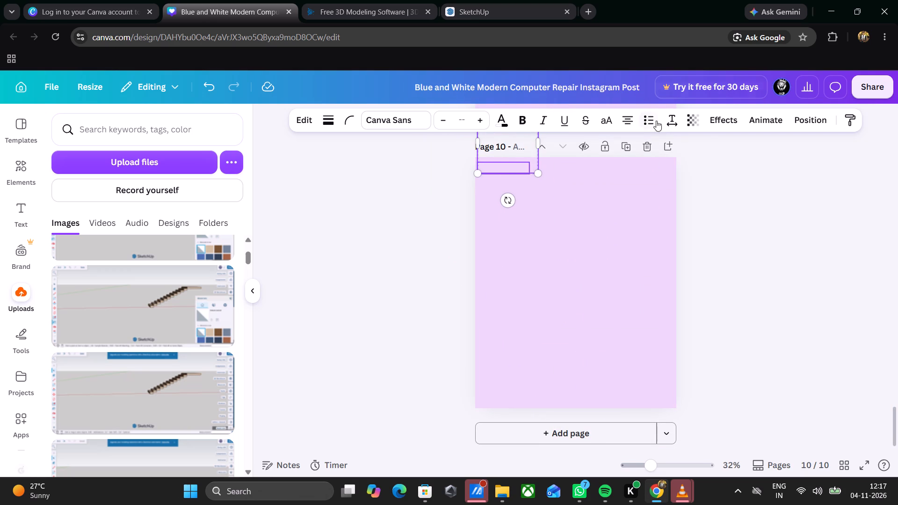
{"action": "left_click", "coordinate": [810, 122]}
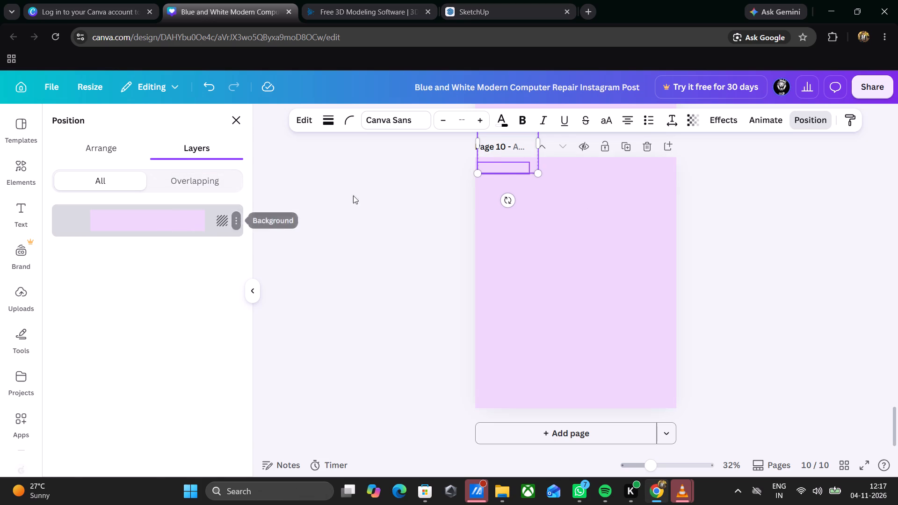
{"action": "left_click_drag", "start_coordinate": [505, 166], "coordinate": [510, 173]}
{"action": "left_click_drag", "start_coordinate": [509, 171], "coordinate": [527, 226]}
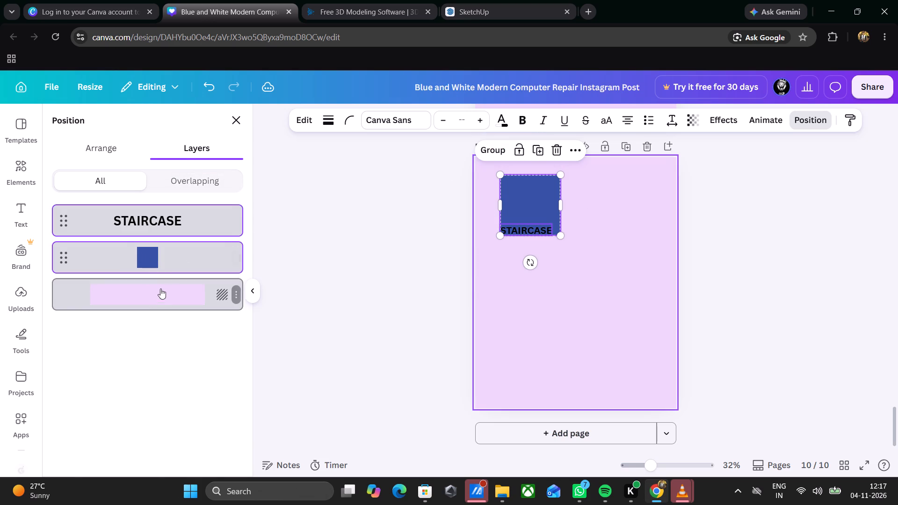
{"action": "left_click_drag", "start_coordinate": [522, 200], "coordinate": [521, 200]}
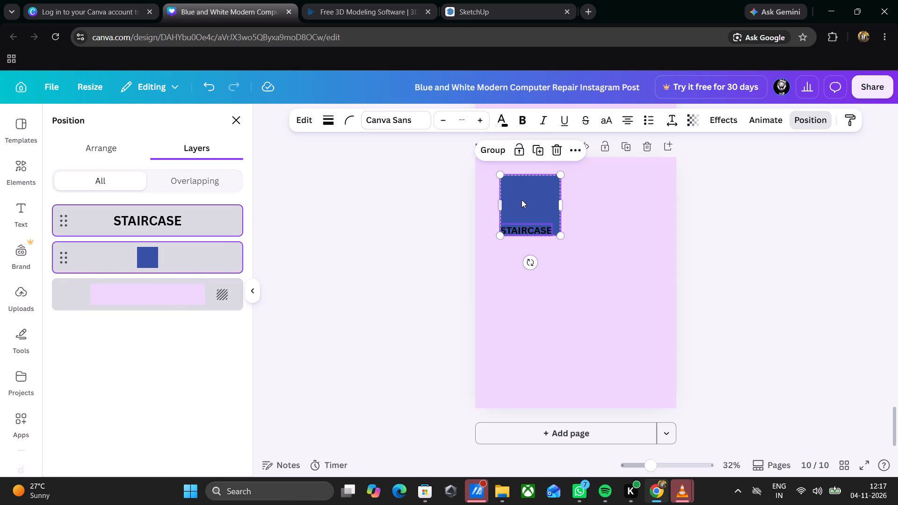
{"action": "left_click_drag", "start_coordinate": [521, 200], "coordinate": [501, 142]}
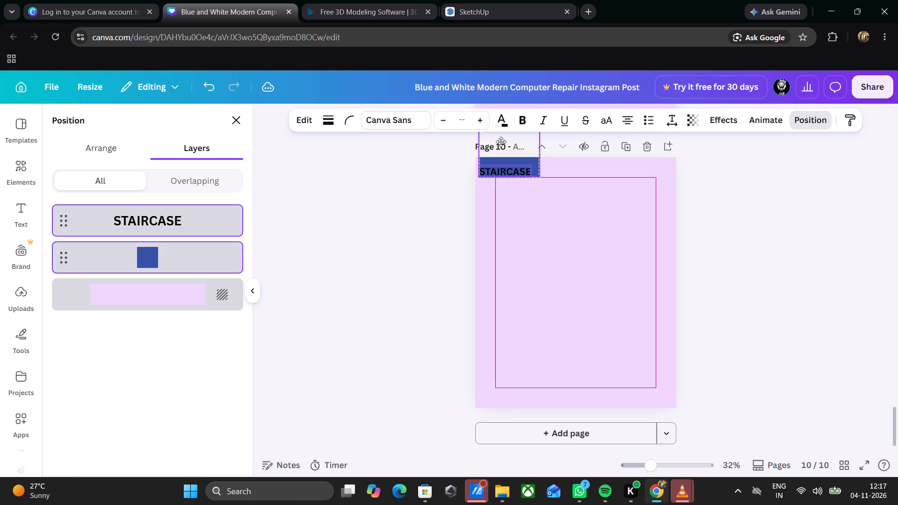
{"action": "left_click_drag", "start_coordinate": [501, 142], "coordinate": [496, 134]}
{"action": "left_click", "coordinate": [417, 188]}
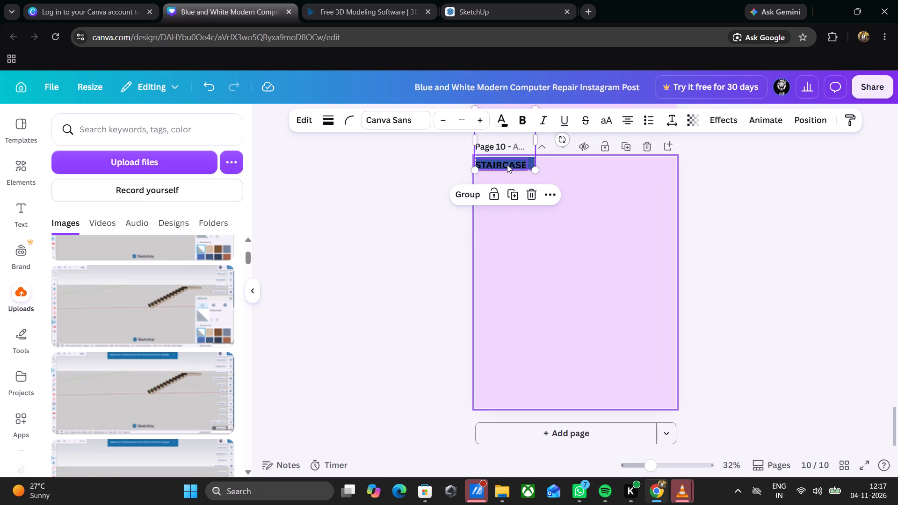
Replace the copied heading text on page 10 with "MANDALA ART".
{"action": "left_click", "coordinate": [507, 165]}
{"action": "left_click", "coordinate": [513, 161]}
{"action": "double_click", "coordinate": [400, 202]}
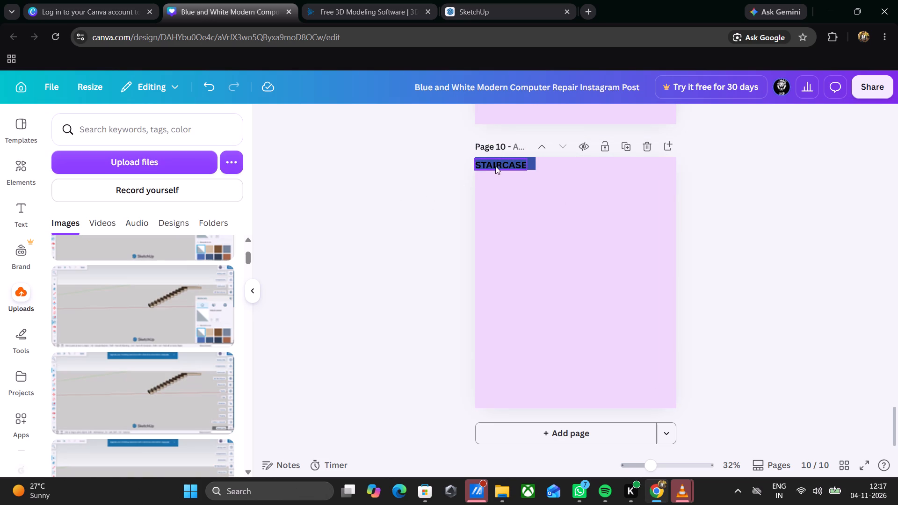
{"action": "left_click", "coordinate": [498, 164]}
{"action": "double_click", "coordinate": [503, 164]}
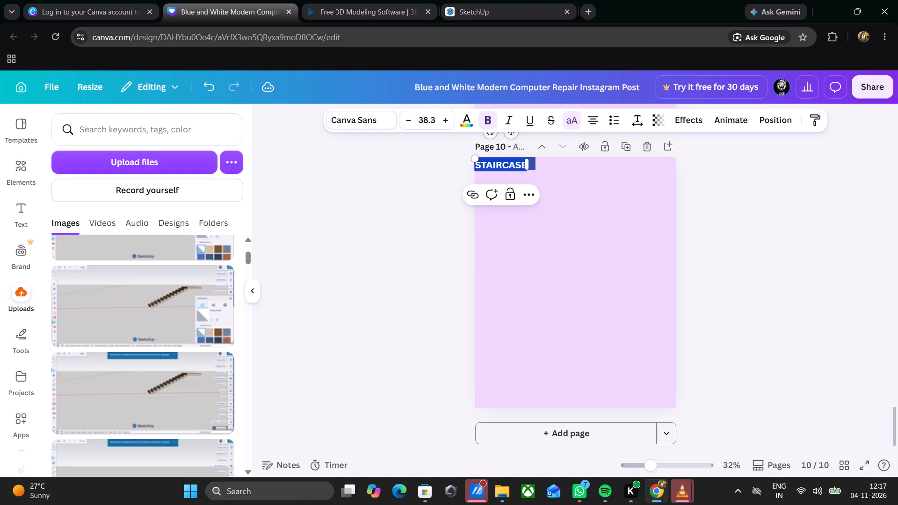
{"action": "key", "text": "BackSpace"}
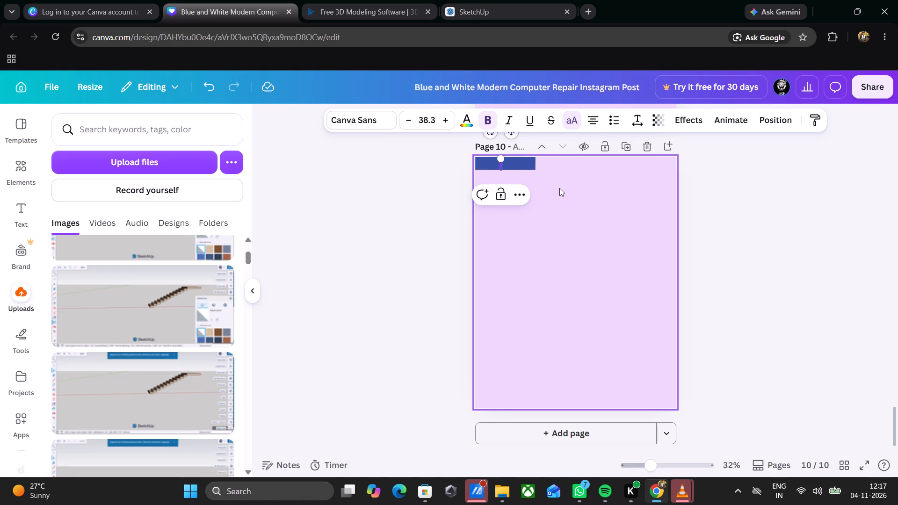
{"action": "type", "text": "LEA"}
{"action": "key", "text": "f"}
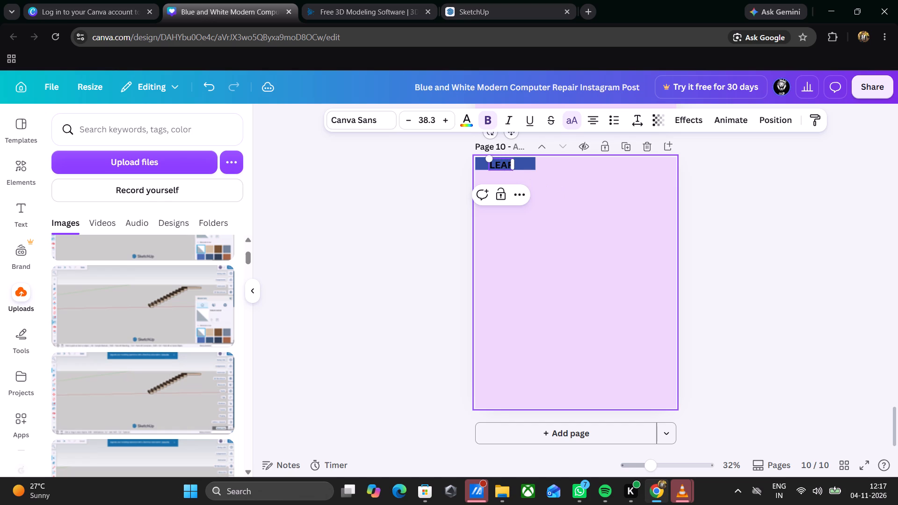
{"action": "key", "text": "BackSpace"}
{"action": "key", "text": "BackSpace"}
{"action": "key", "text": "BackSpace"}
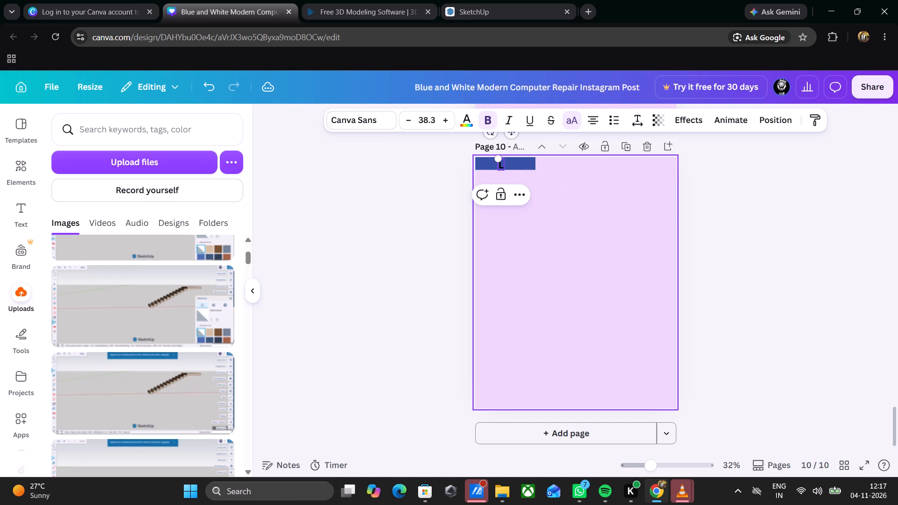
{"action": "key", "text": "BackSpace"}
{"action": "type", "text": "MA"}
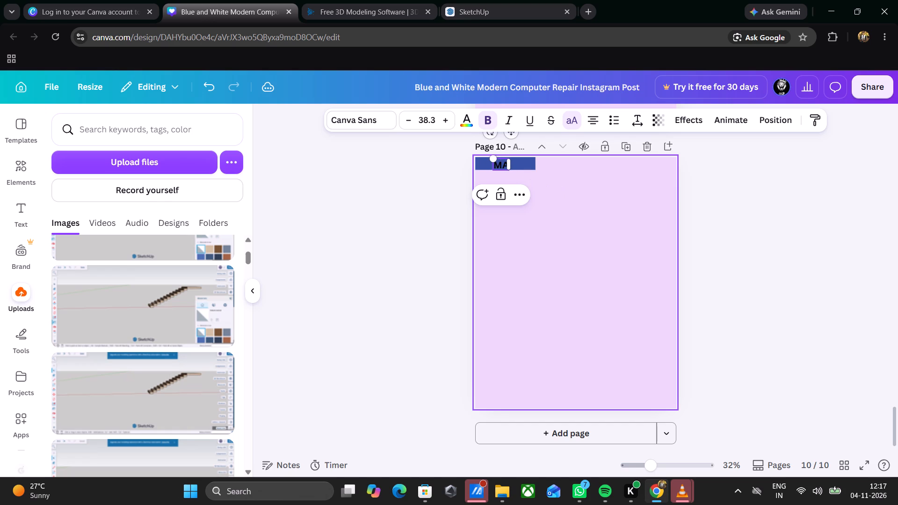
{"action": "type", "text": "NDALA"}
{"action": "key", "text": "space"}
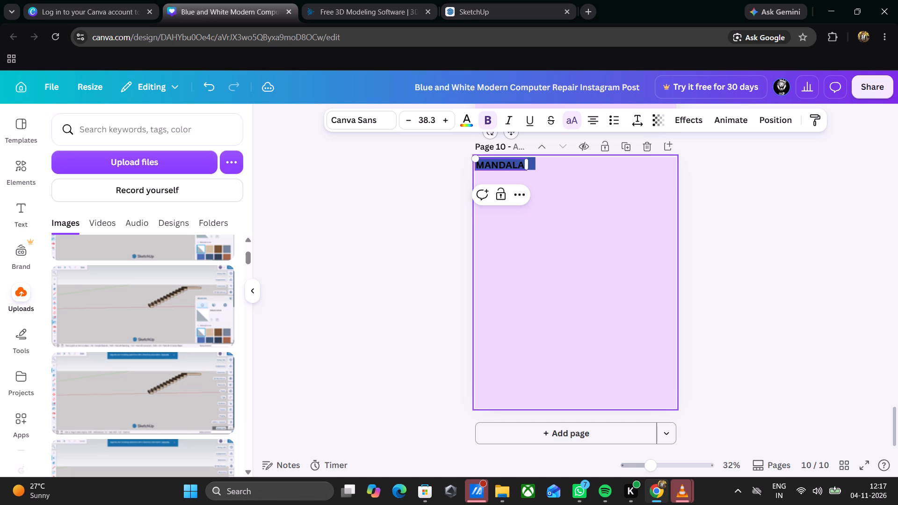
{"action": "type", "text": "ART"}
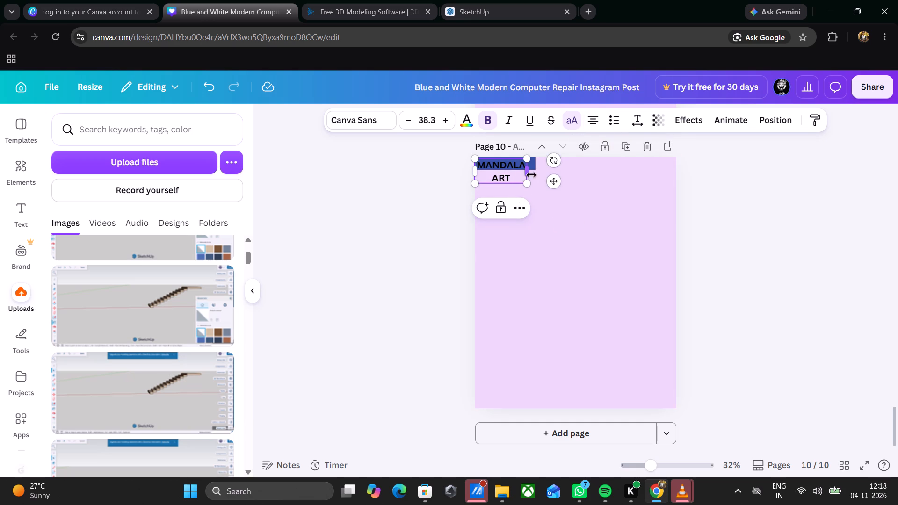
Widen the MANDALA ART text box so the heading fits on one line.
{"action": "left_click_drag", "start_coordinate": [525, 172], "coordinate": [533, 168]}
{"action": "left_click_drag", "start_coordinate": [529, 169], "coordinate": [533, 171]}
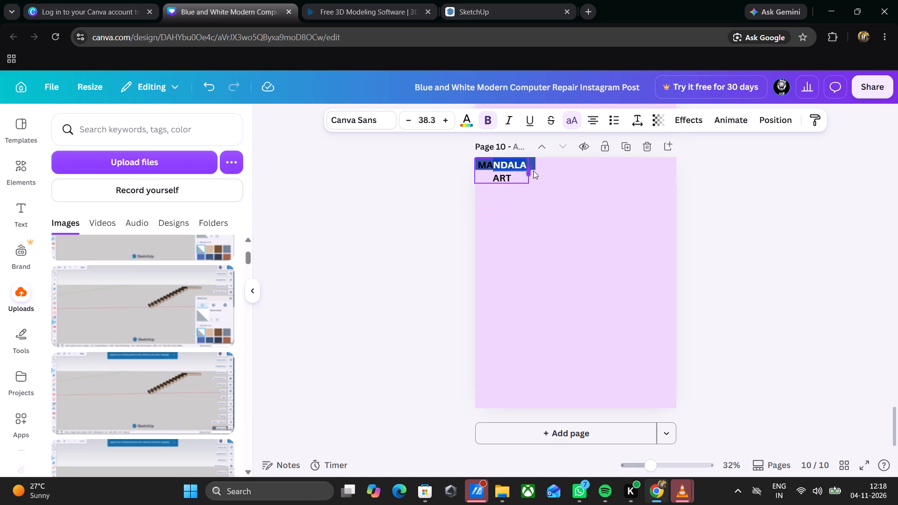
{"action": "left_click_drag", "start_coordinate": [533, 171], "coordinate": [560, 168]}
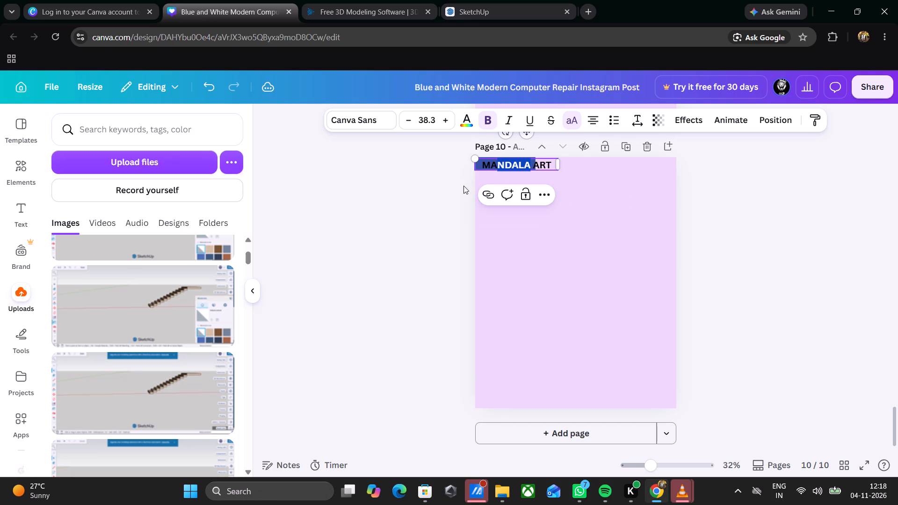
{"action": "left_click", "coordinate": [433, 189]}
Move the heading text clear, enlarge the blue rectangle to about half the page width, and align it with page 10's left edge.
{"action": "left_click_drag", "start_coordinate": [504, 162], "coordinate": [509, 187]}
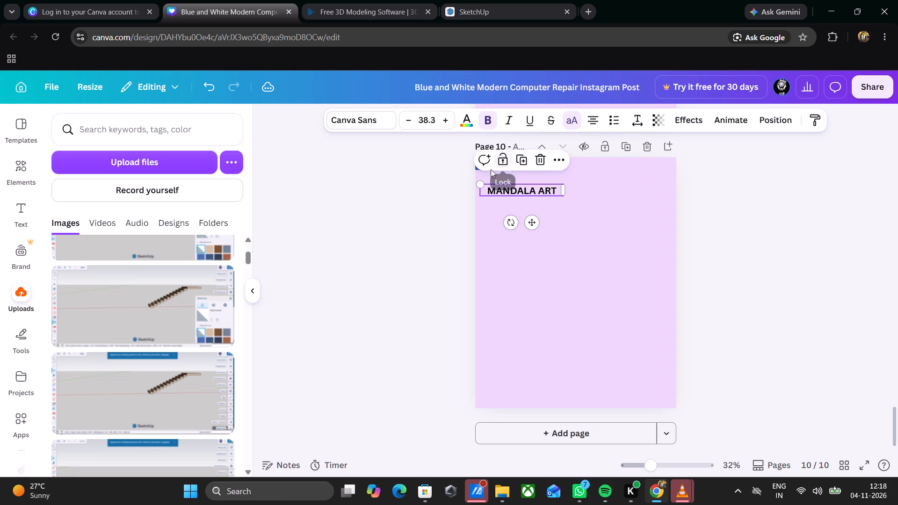
{"action": "left_click", "coordinate": [452, 169]}
{"action": "left_click_drag", "start_coordinate": [502, 162], "coordinate": [513, 167]}
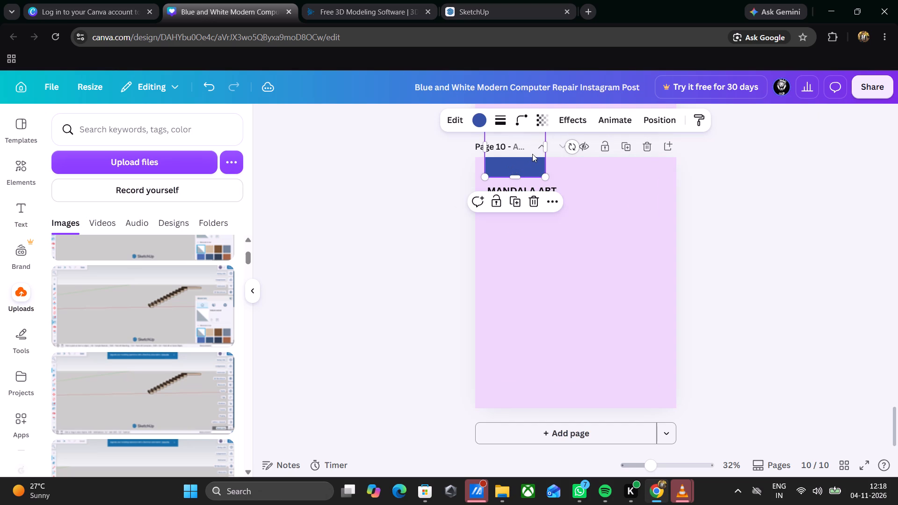
{"action": "left_click_drag", "start_coordinate": [546, 145], "coordinate": [597, 154]}
{"action": "left_click_drag", "start_coordinate": [537, 167], "coordinate": [529, 168]}
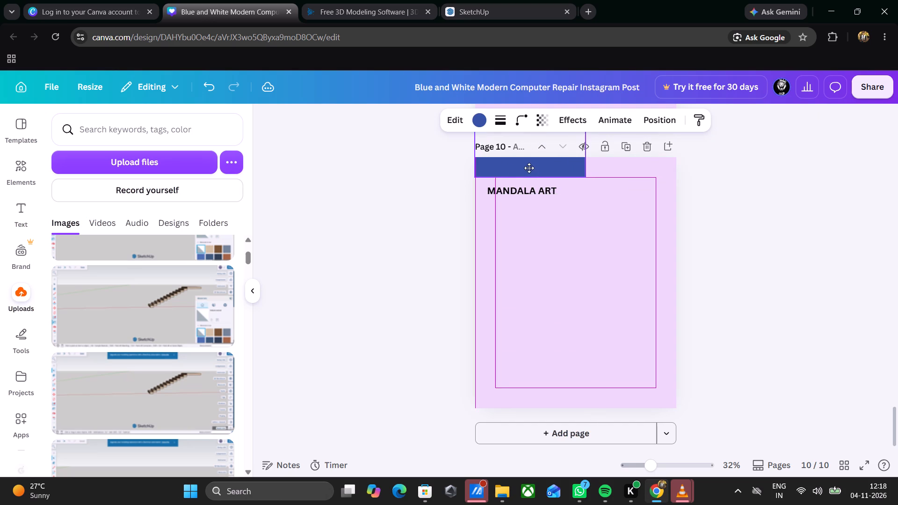
{"action": "left_click_drag", "start_coordinate": [529, 168], "coordinate": [528, 166]}
Move the MANDALA ART text back onto the enlarged blue rectangle, centred vertically in its visible band.
{"action": "left_click_drag", "start_coordinate": [516, 188], "coordinate": [516, 173]}
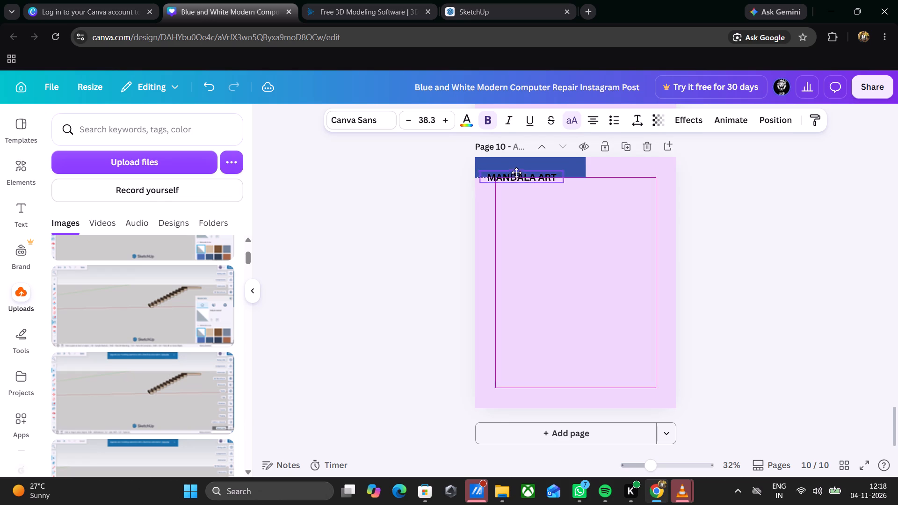
{"action": "left_click_drag", "start_coordinate": [516, 173], "coordinate": [517, 164]}
{"action": "left_click", "coordinate": [410, 196]}
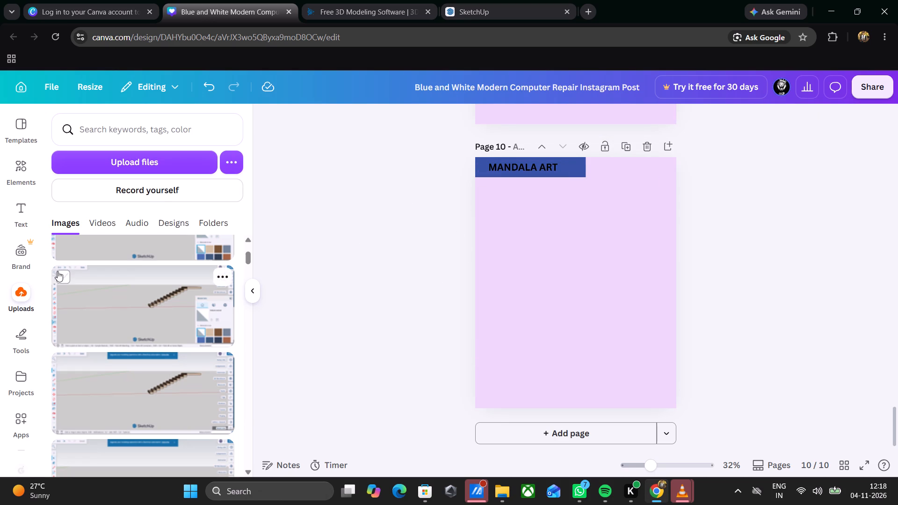
Add the uploaded screenshot of the sheet with the small single petal outline, shrink it to about half the page width, and place it just below the heading.
{"action": "scroll", "coordinate": [152, 304], "scroll_direction": "up", "scroll_amount": 9}
{"action": "scroll", "coordinate": [152, 297], "scroll_direction": "down", "scroll_amount": 10}
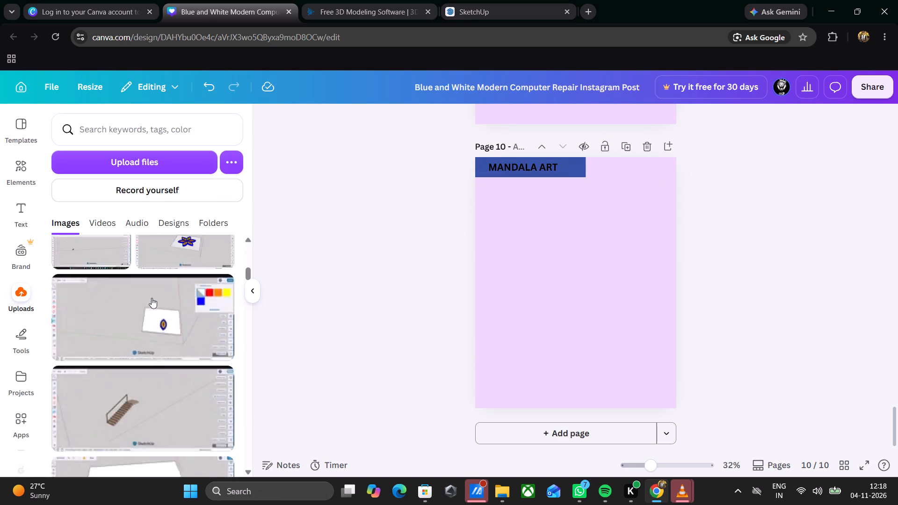
{"action": "scroll", "coordinate": [151, 298], "scroll_direction": "down", "scroll_amount": 3}
{"action": "scroll", "coordinate": [150, 298], "scroll_direction": "up", "scroll_amount": 1}
{"action": "scroll", "coordinate": [150, 298], "scroll_direction": "down", "scroll_amount": 2}
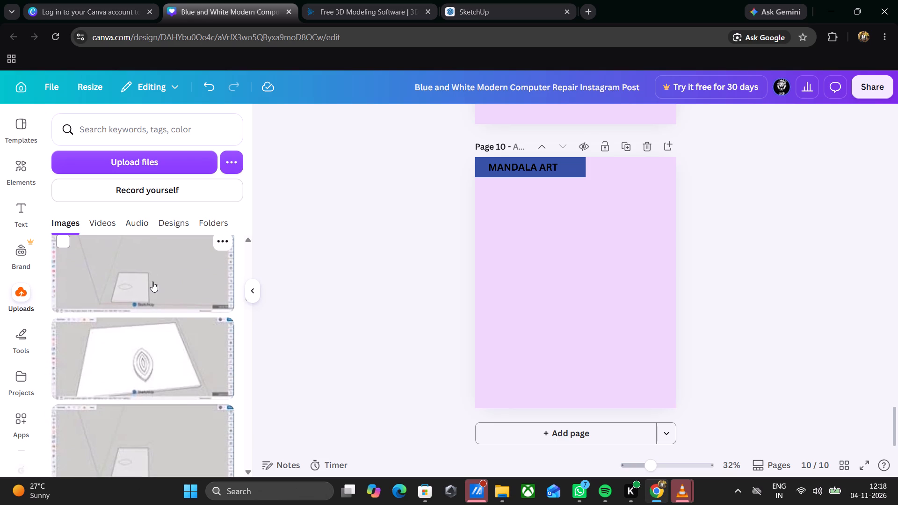
{"action": "scroll", "coordinate": [152, 281], "scroll_direction": "down", "scroll_amount": 3}
{"action": "scroll", "coordinate": [152, 283], "scroll_direction": "up", "scroll_amount": 1}
{"action": "scroll", "coordinate": [152, 283], "scroll_direction": "down", "scroll_amount": 3}
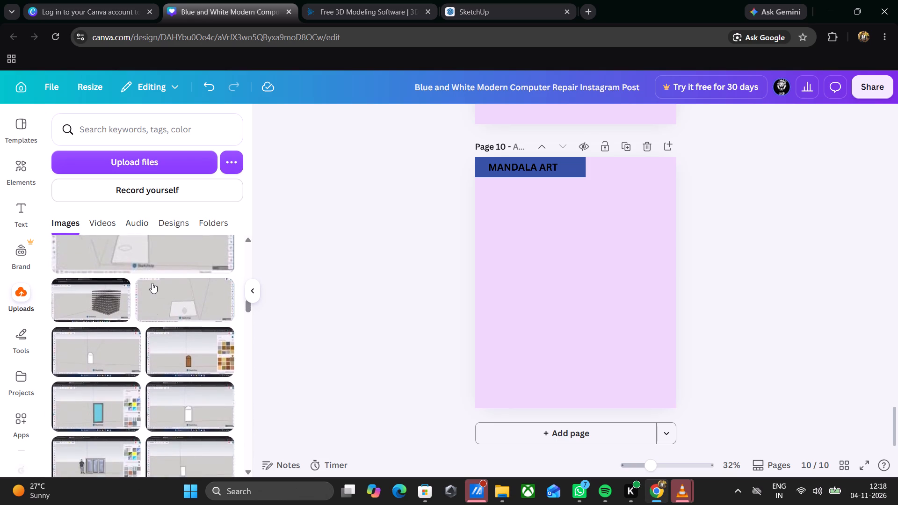
{"action": "scroll", "coordinate": [152, 283], "scroll_direction": "up", "scroll_amount": 5}
{"action": "scroll", "coordinate": [152, 285], "scroll_direction": "down", "scroll_amount": 1}
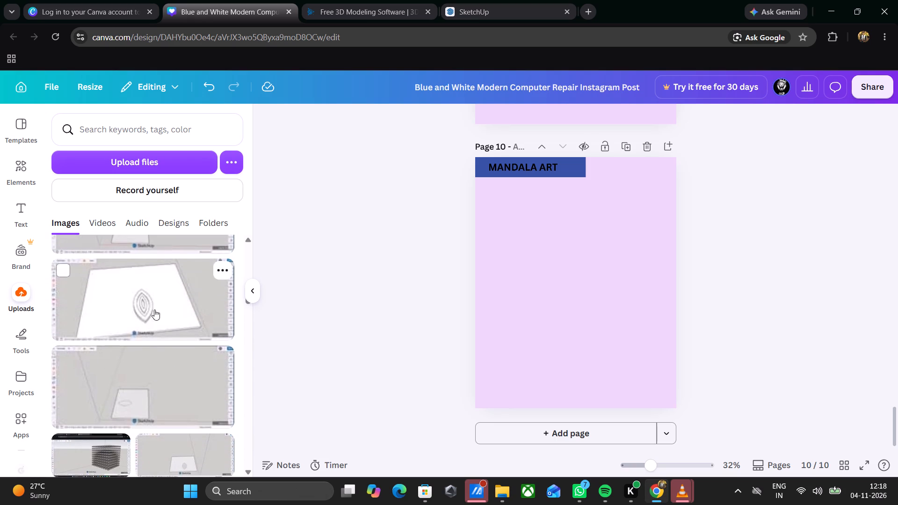
{"action": "left_click", "coordinate": [167, 377]}
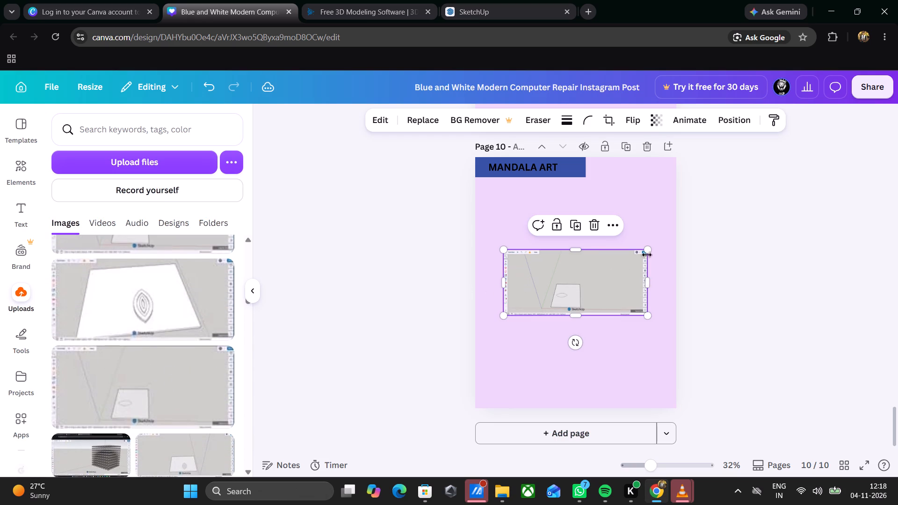
{"action": "left_click_drag", "start_coordinate": [645, 251], "coordinate": [599, 275]}
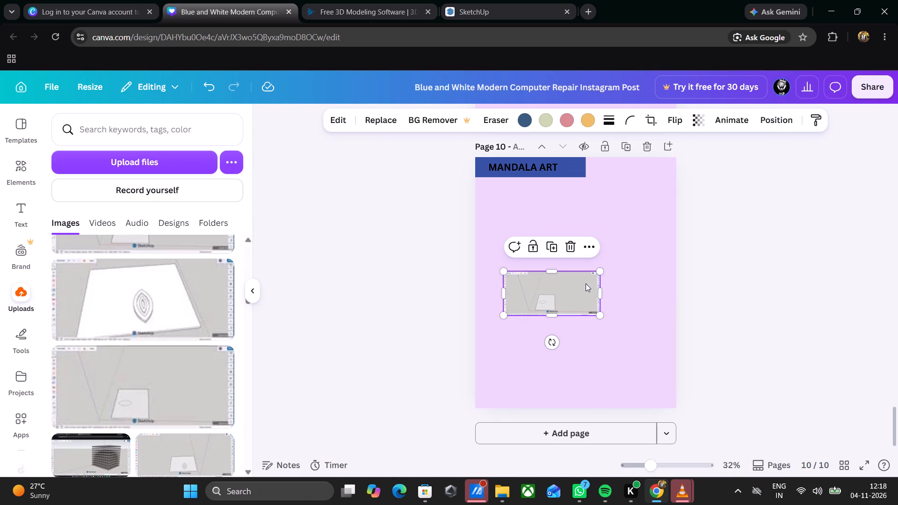
{"action": "left_click_drag", "start_coordinate": [543, 297], "coordinate": [517, 206]}
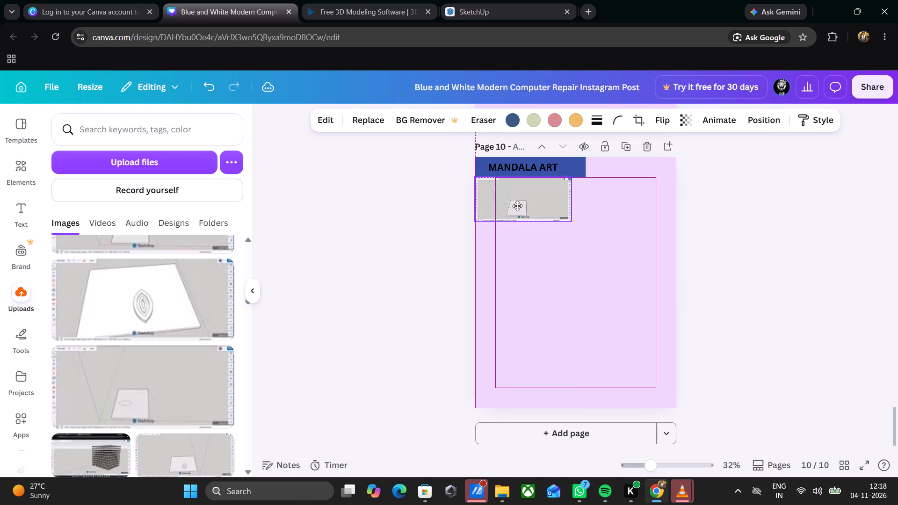
{"action": "left_click_drag", "start_coordinate": [517, 206], "coordinate": [519, 209]}
Add the close-up screenshot of the concentric petal outline, shrink it, crop its right side, and place it in the right half of page 10.
{"action": "scroll", "coordinate": [125, 324], "scroll_direction": "up", "scroll_amount": 2}
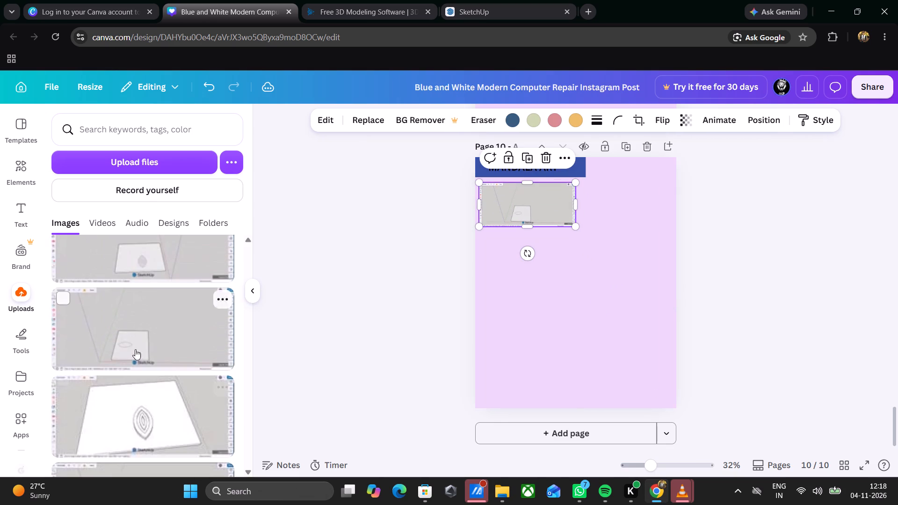
{"action": "scroll", "coordinate": [137, 352], "scroll_direction": "up", "scroll_amount": 1}
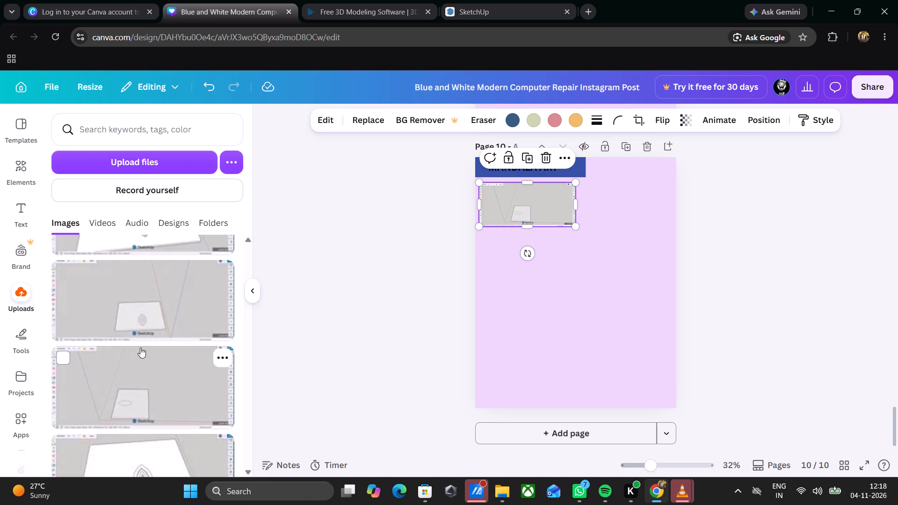
{"action": "scroll", "coordinate": [141, 346], "scroll_direction": "up", "scroll_amount": 2}
{"action": "scroll", "coordinate": [141, 346], "scroll_direction": "down", "scroll_amount": 3}
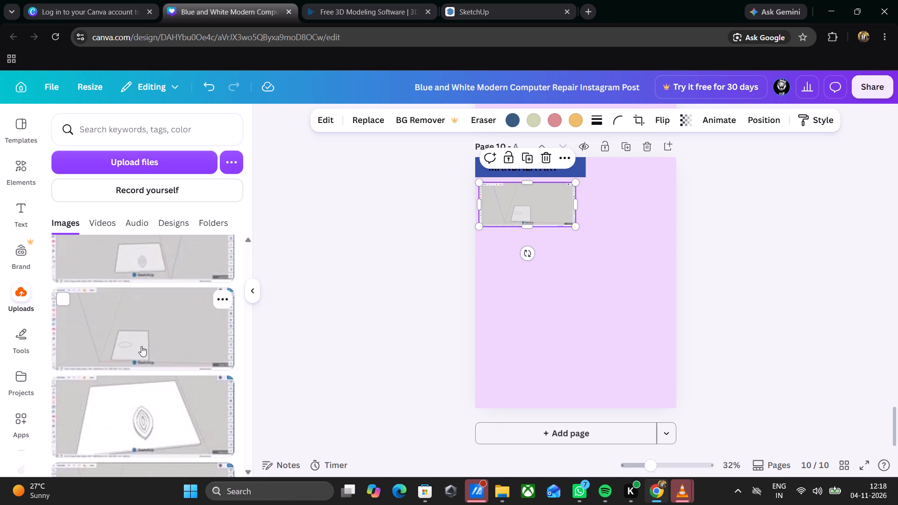
{"action": "scroll", "coordinate": [141, 346], "scroll_direction": "up", "scroll_amount": 3}
{"action": "left_click", "coordinate": [145, 338]}
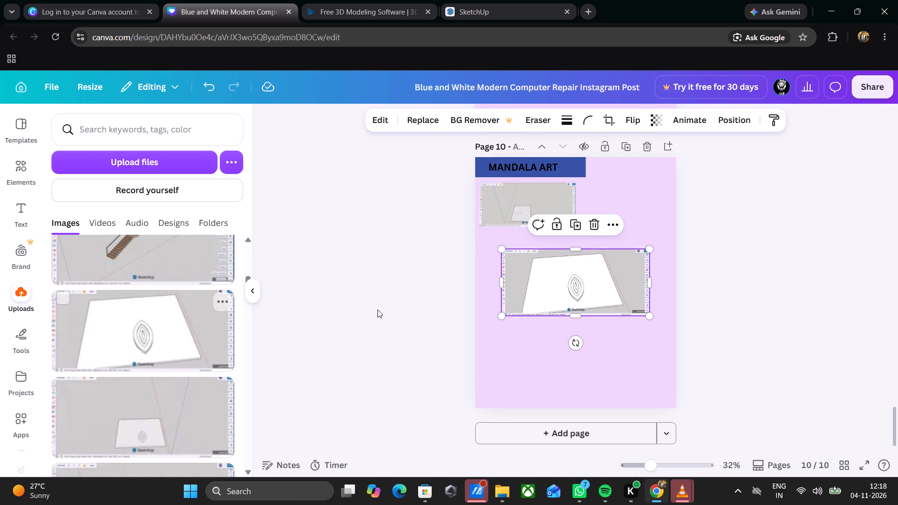
{"action": "left_click_drag", "start_coordinate": [650, 249], "coordinate": [629, 265]}
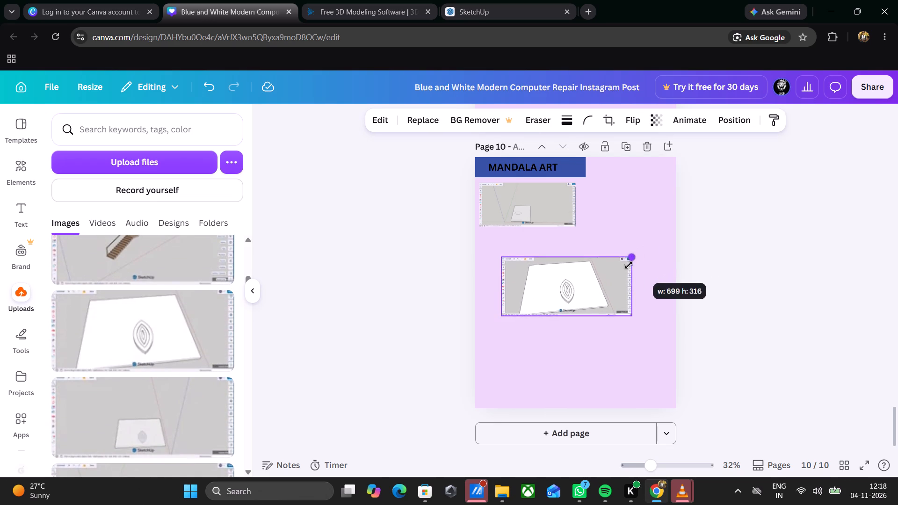
{"action": "left_click_drag", "start_coordinate": [629, 265], "coordinate": [616, 271]}
{"action": "left_click_drag", "start_coordinate": [545, 283], "coordinate": [587, 266]}
{"action": "left_click_drag", "start_coordinate": [655, 269], "coordinate": [637, 271]}
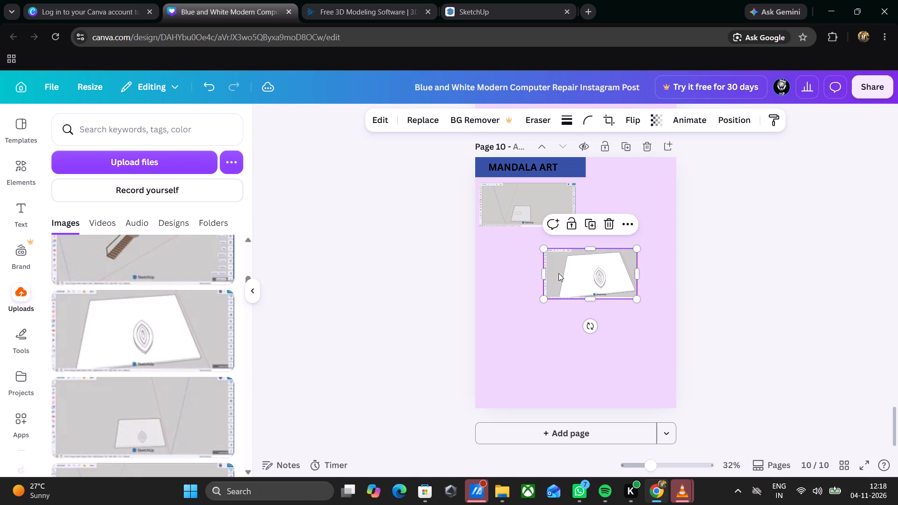
{"action": "left_click_drag", "start_coordinate": [594, 277], "coordinate": [627, 273]}
Crop the right side off the first screenshot below the heading.
{"action": "left_click", "coordinate": [542, 202]}
{"action": "left_click_drag", "start_coordinate": [578, 202], "coordinate": [562, 204]}
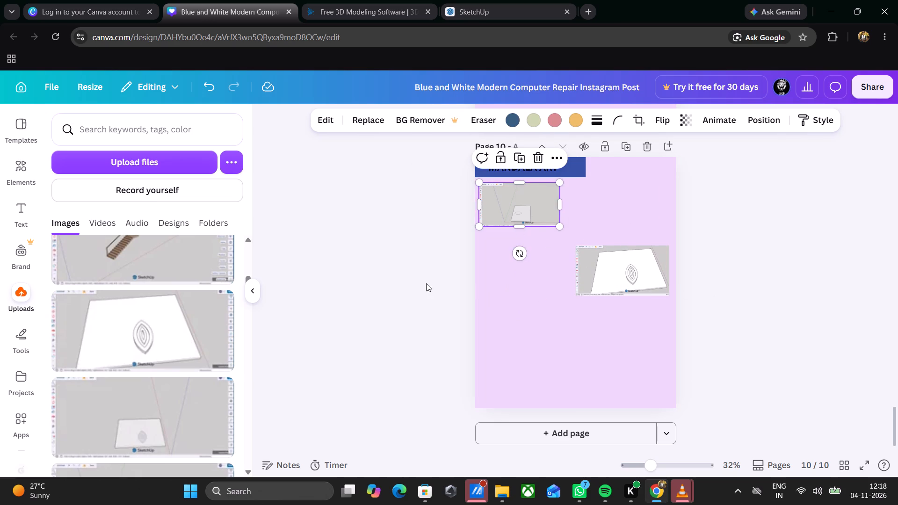
Add the coloured single-petal screenshot, crop its palette and left edge away, shrink it, and place it at the lower left of page 10.
{"action": "scroll", "coordinate": [198, 358], "scroll_direction": "up", "scroll_amount": 3}
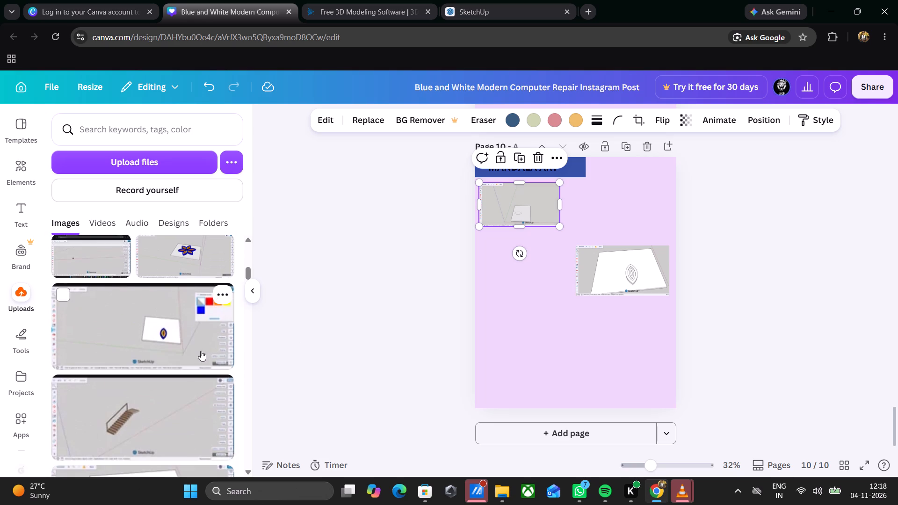
{"action": "left_click", "coordinate": [157, 340]}
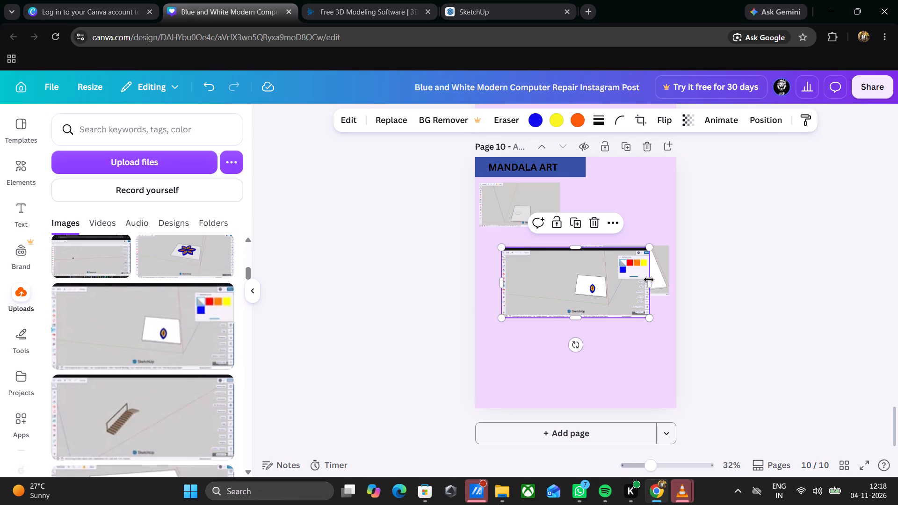
{"action": "left_click_drag", "start_coordinate": [650, 284], "coordinate": [616, 286]}
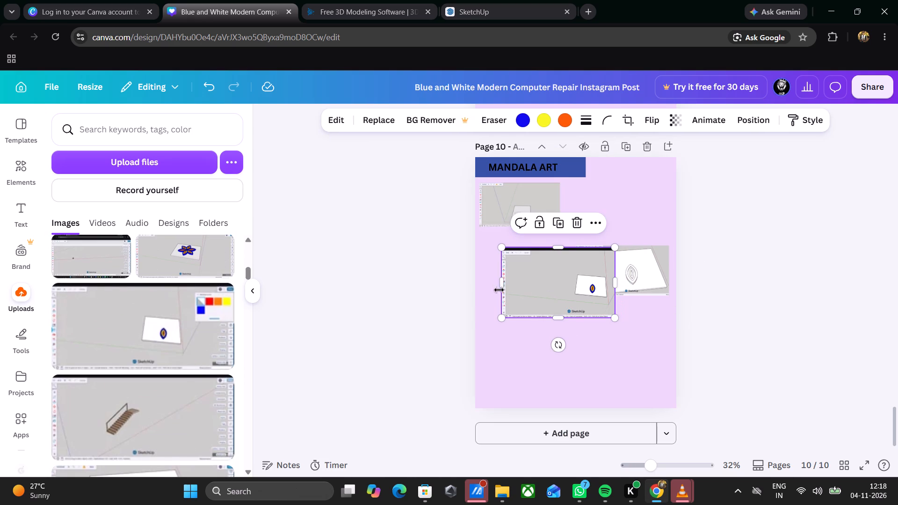
{"action": "left_click_drag", "start_coordinate": [503, 282], "coordinate": [511, 284]}
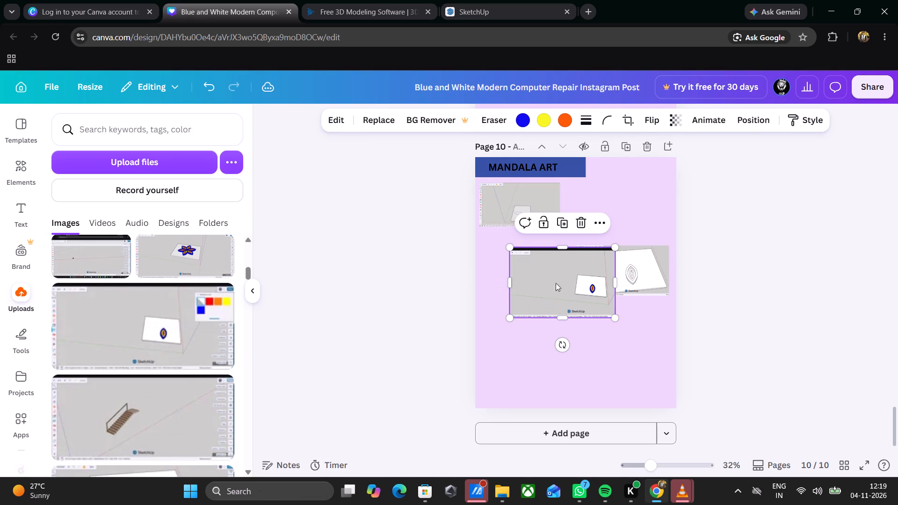
{"action": "left_click_drag", "start_coordinate": [566, 280], "coordinate": [532, 329]}
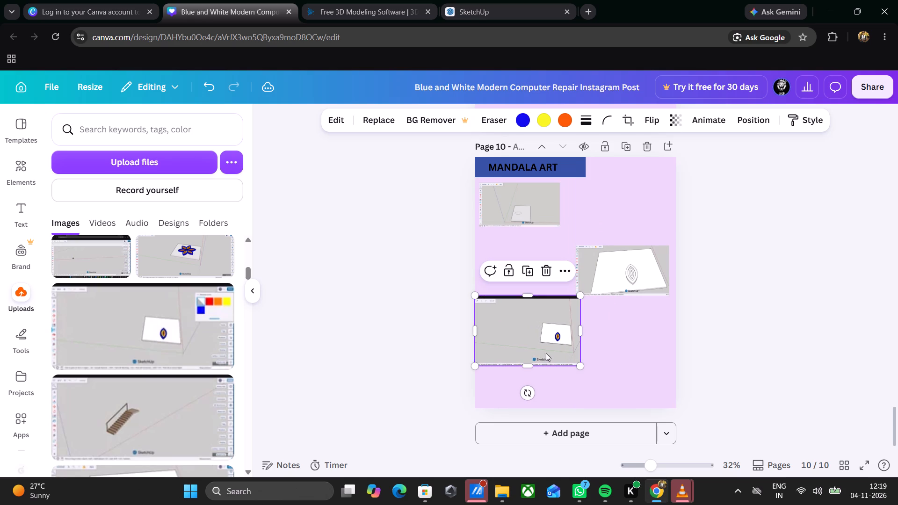
{"action": "left_click_drag", "start_coordinate": [577, 365], "coordinate": [563, 350]}
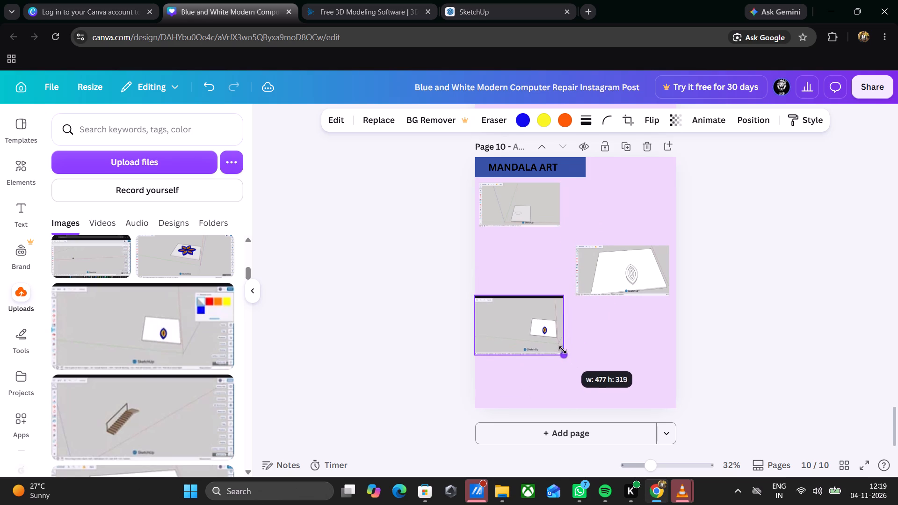
{"action": "left_click_drag", "start_coordinate": [563, 350], "coordinate": [558, 342]}
{"action": "left_click_drag", "start_coordinate": [525, 320], "coordinate": [529, 325]}
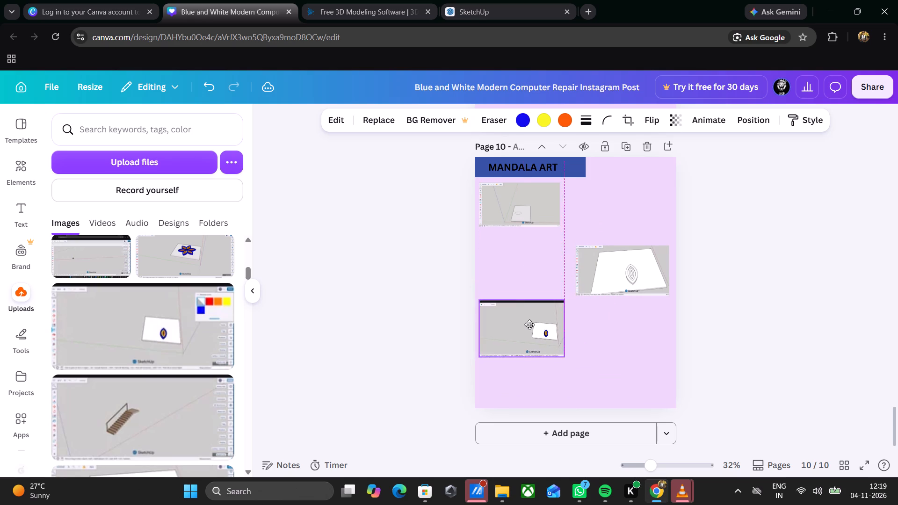
{"action": "left_click_drag", "start_coordinate": [529, 325], "coordinate": [529, 329]}
Move the close-up petal outline screenshot slightly higher in the right half of page 10.
{"action": "left_click_drag", "start_coordinate": [621, 270], "coordinate": [622, 260]}
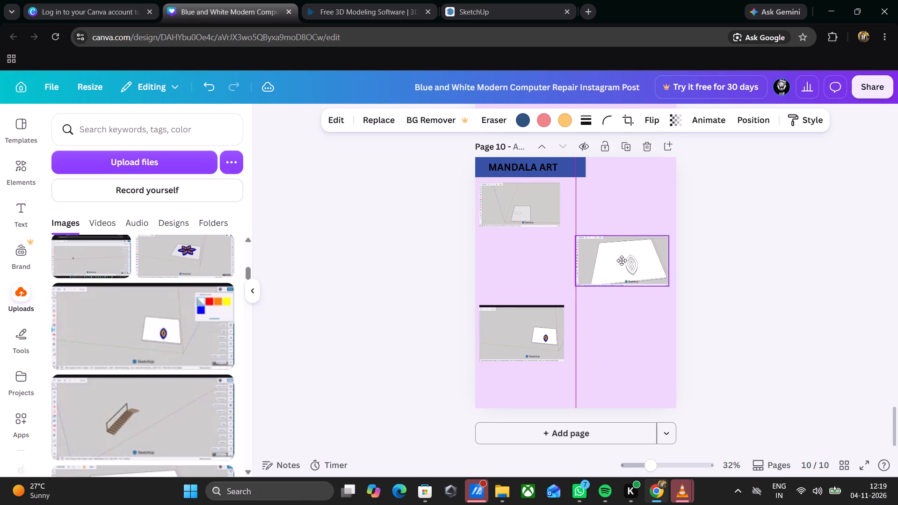
{"action": "left_click_drag", "start_coordinate": [622, 260], "coordinate": [622, 259]}
Crop the black strip off the top of the coloured single-petal screenshot and shift the image slightly upward near the left page edge.
{"action": "left_click_drag", "start_coordinate": [528, 340], "coordinate": [527, 331]}
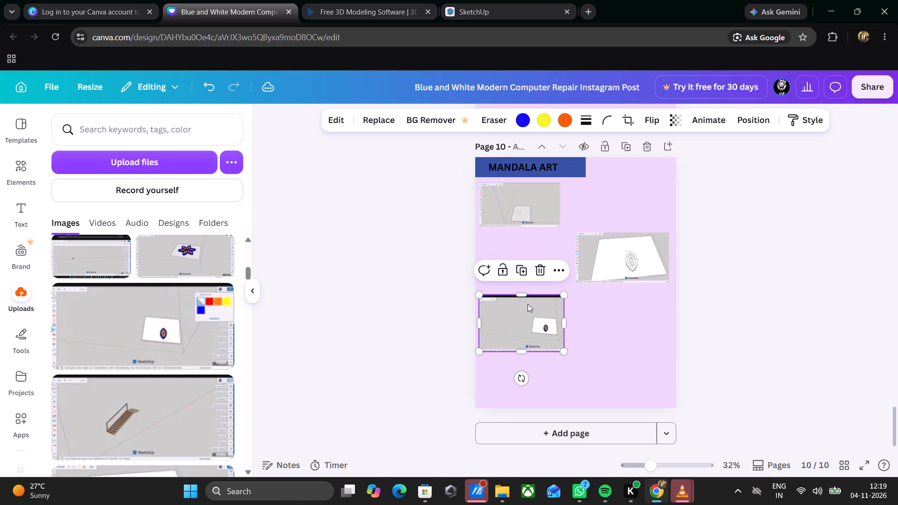
{"action": "left_click_drag", "start_coordinate": [519, 294], "coordinate": [520, 300]}
{"action": "left_click_drag", "start_coordinate": [527, 323], "coordinate": [525, 316]}
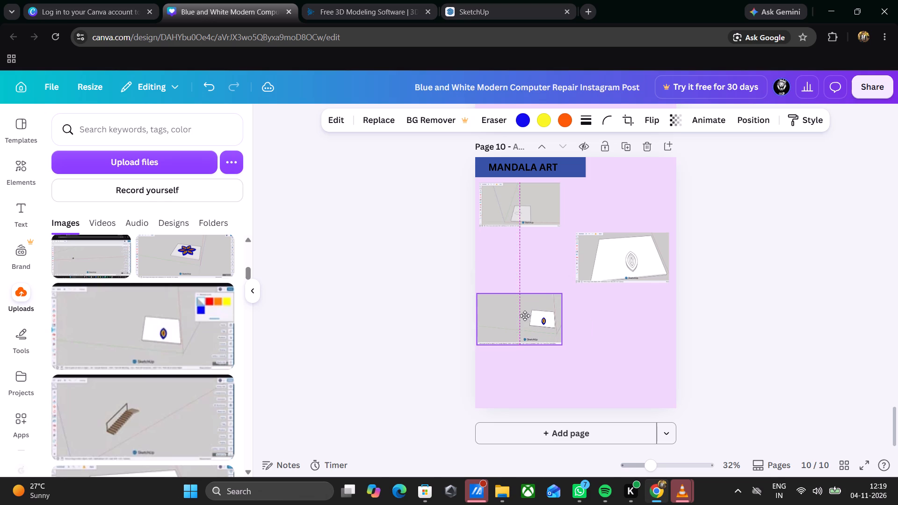
{"action": "left_click_drag", "start_coordinate": [525, 316], "coordinate": [529, 315]}
Add the uploaded screenshot of the coloured multi-petal flower to page 10 and crop its right side.
{"action": "scroll", "coordinate": [246, 324], "scroll_direction": "up", "scroll_amount": 1}
{"action": "left_click", "coordinate": [205, 315]}
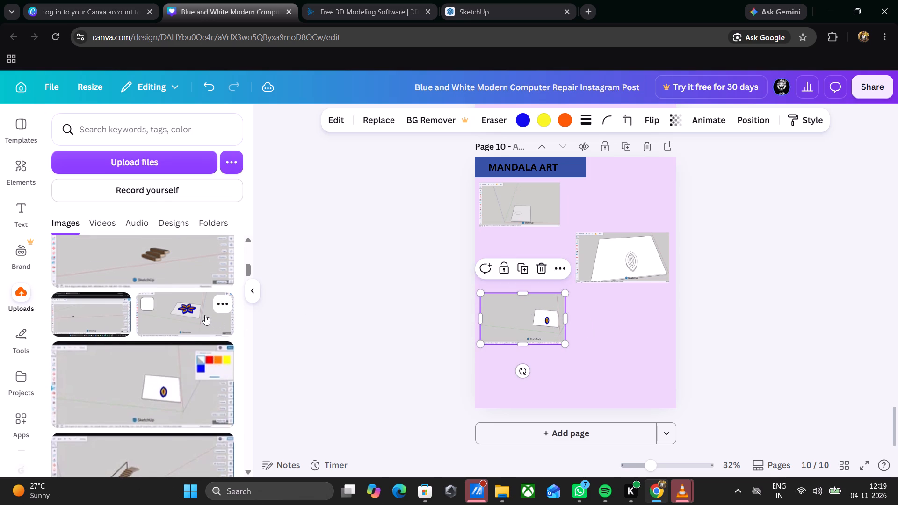
{"action": "left_click_drag", "start_coordinate": [650, 279], "coordinate": [636, 279]}
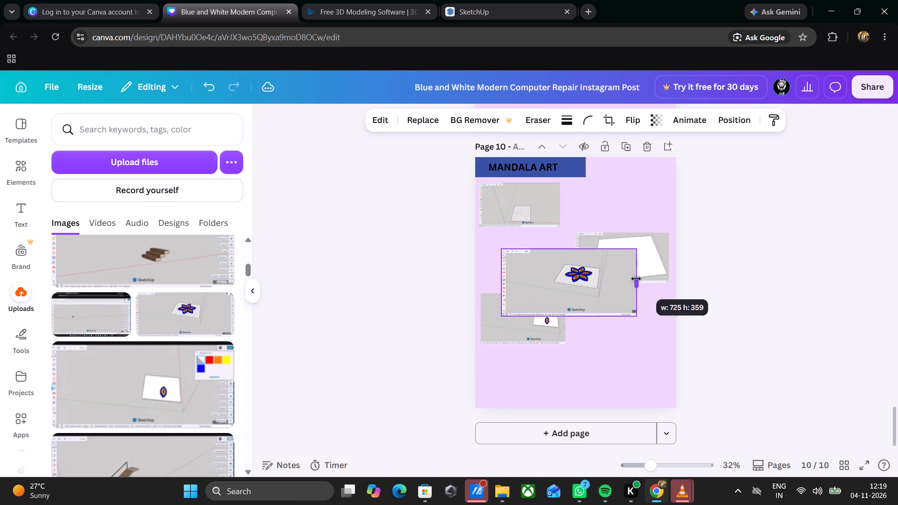
{"action": "left_click_drag", "start_coordinate": [636, 279], "coordinate": [636, 279]}
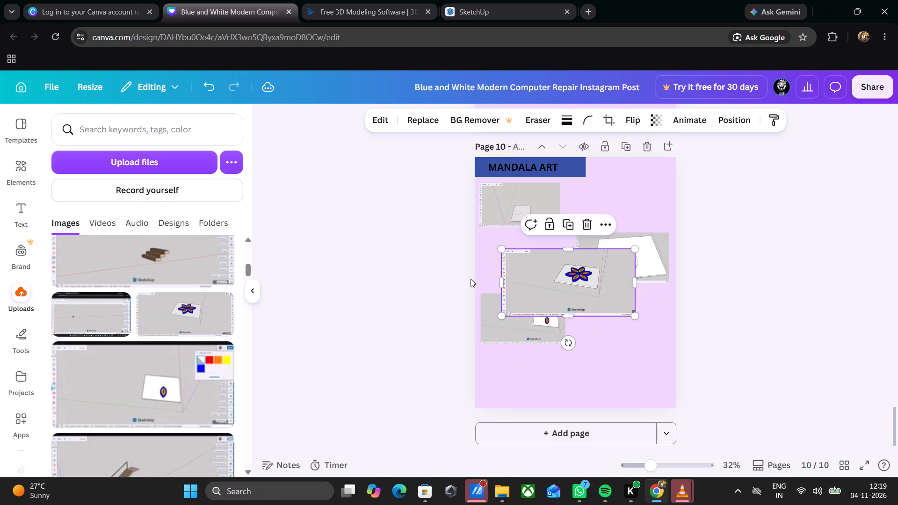